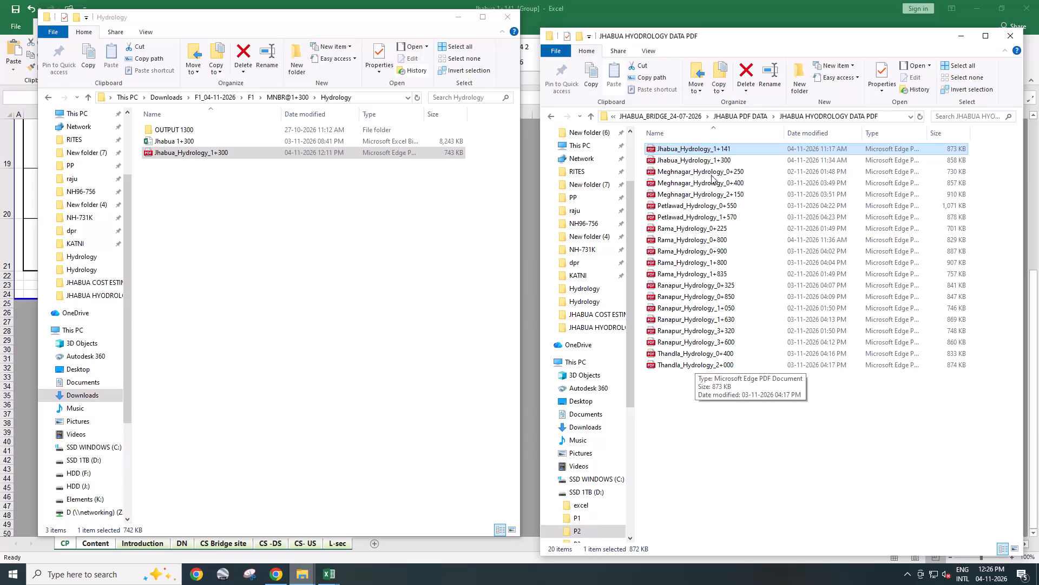
Delete all the old hydrology PDFs from the JHABUA HYODROLOGY DATA PDF folder.
left_click(689, 145)
left_click(690, 365, "shift")
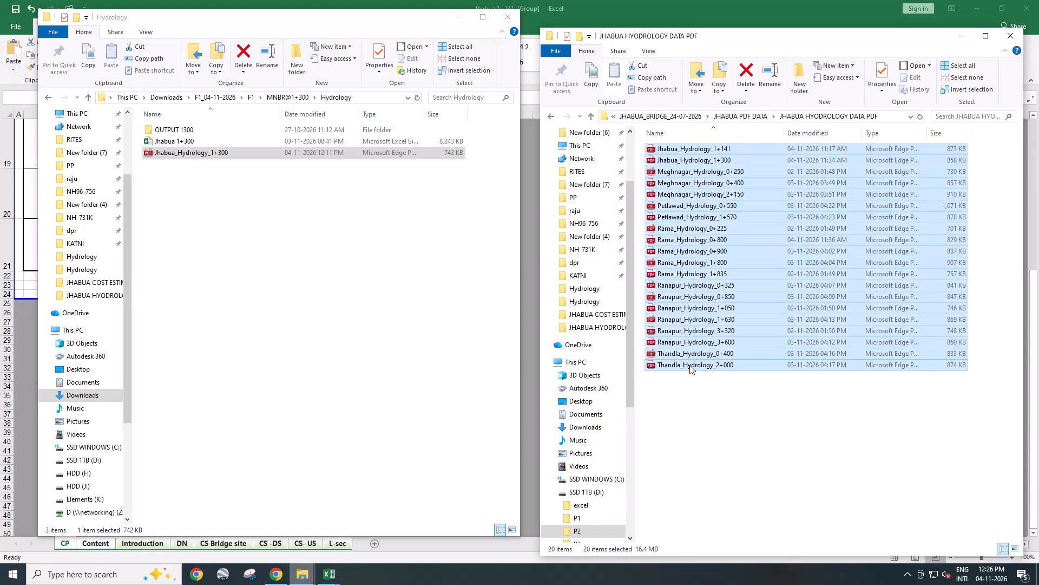
key("Delete")
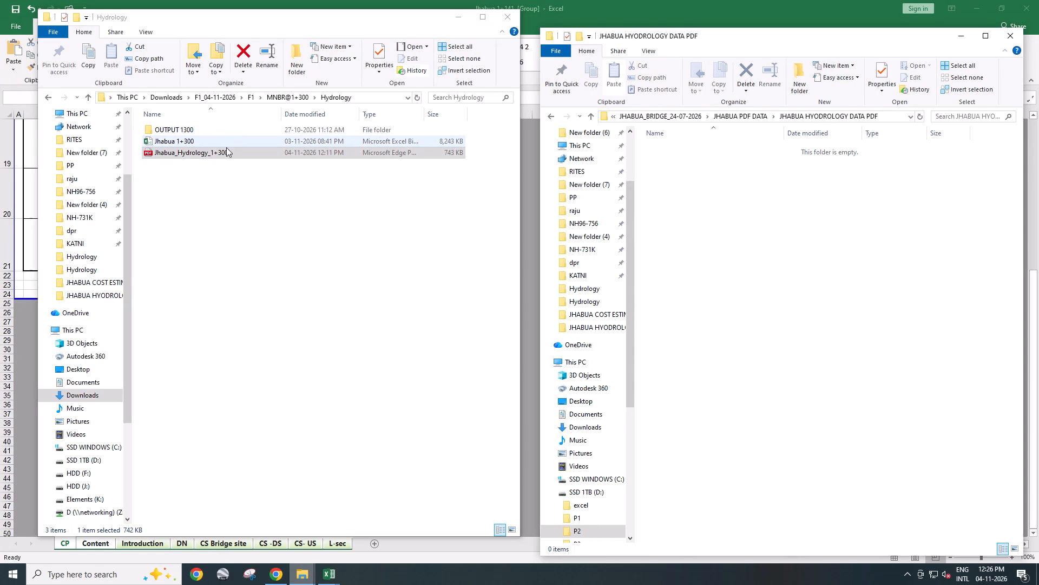
Copy Jhabua_Hydrology_1+300 from the MNBR@1+300 Hydrology folder into the emptied JHABUA HYODROLOGY DATA PDF folder.
left_click(224, 152)
key("ctrl+c")
left_click(778, 291)
key("ctrl+v")
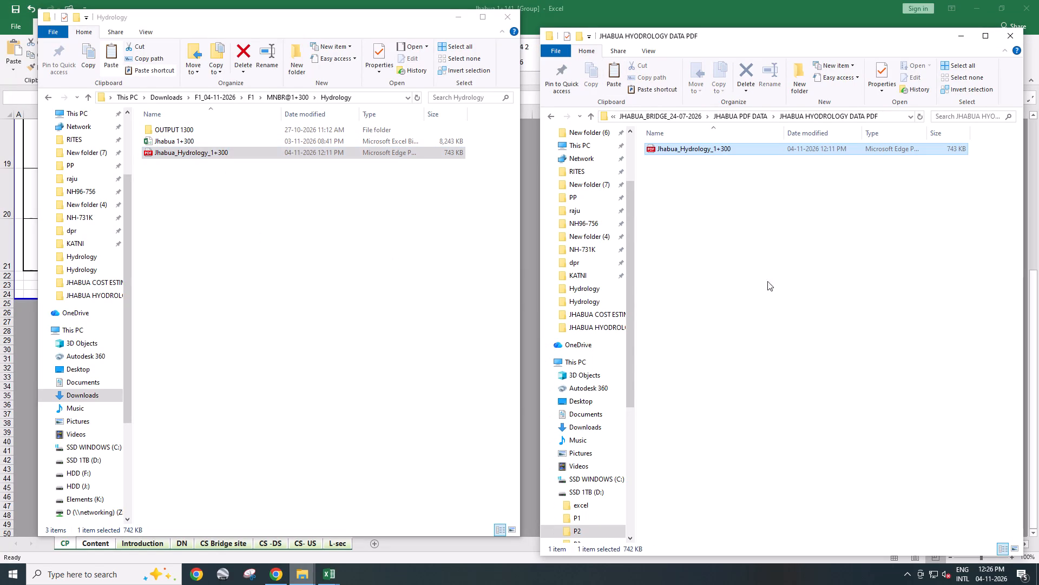
Copy Jhabua_Hydrology_1+141 from the F1 MNBR@1+141 Hydrology folder into the JHABUA HYODROLOGY DATA PDF folder.
left_click(280, 102)
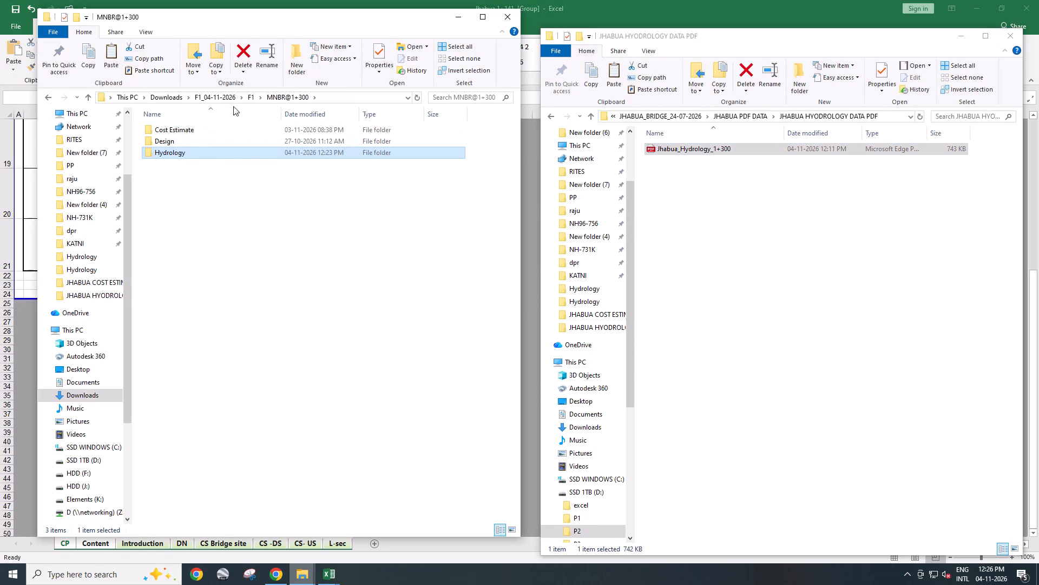
left_click(249, 99)
double_click(196, 234)
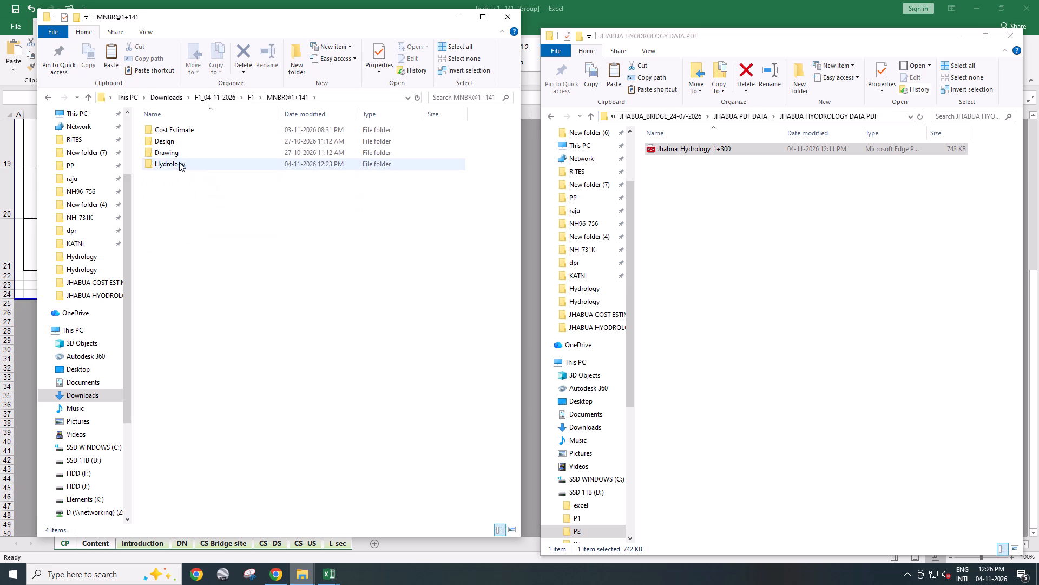
double_click(179, 162)
left_click(177, 152)
key("ctrl+c")
left_click(775, 309)
key("ctrl+v")
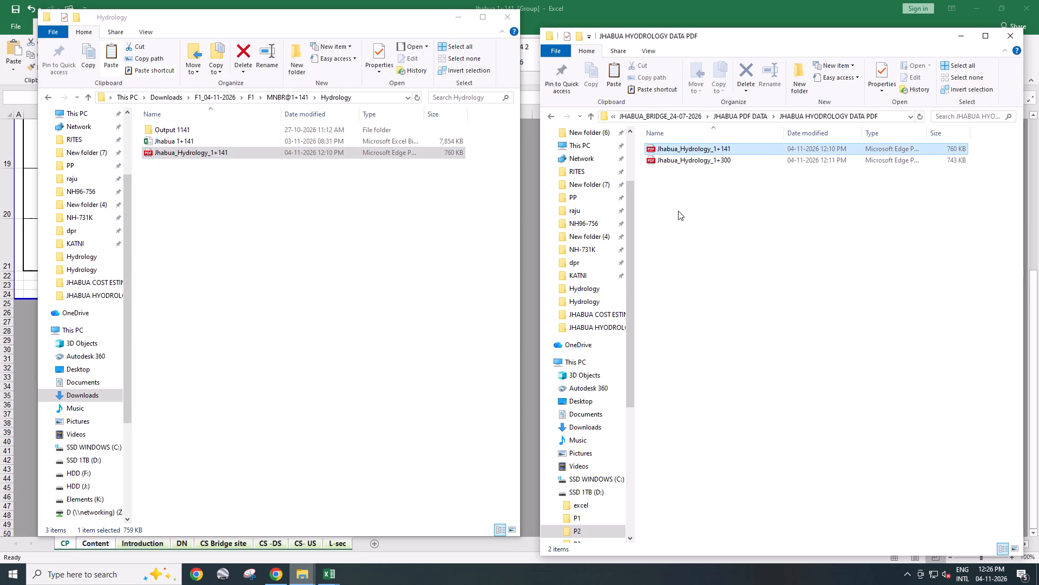
Copy Rama_Hydrology_0+800 from the Hydrology folder of MNBR@800 in F2_04-11-2026 into the JHABUA HYODROLOGY DATA PDF folder.
left_click(249, 99)
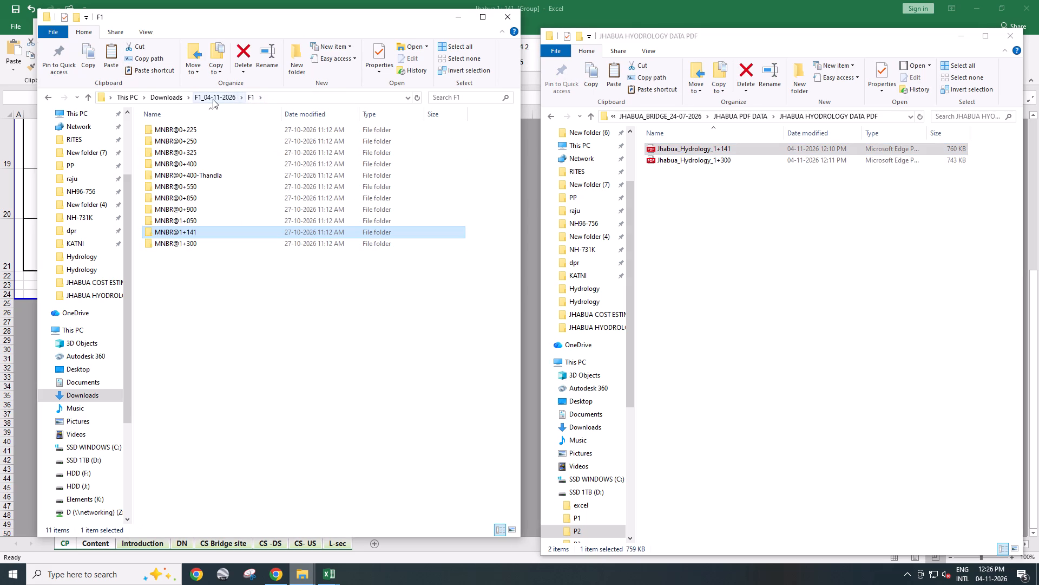
left_click(213, 99)
left_click(172, 99)
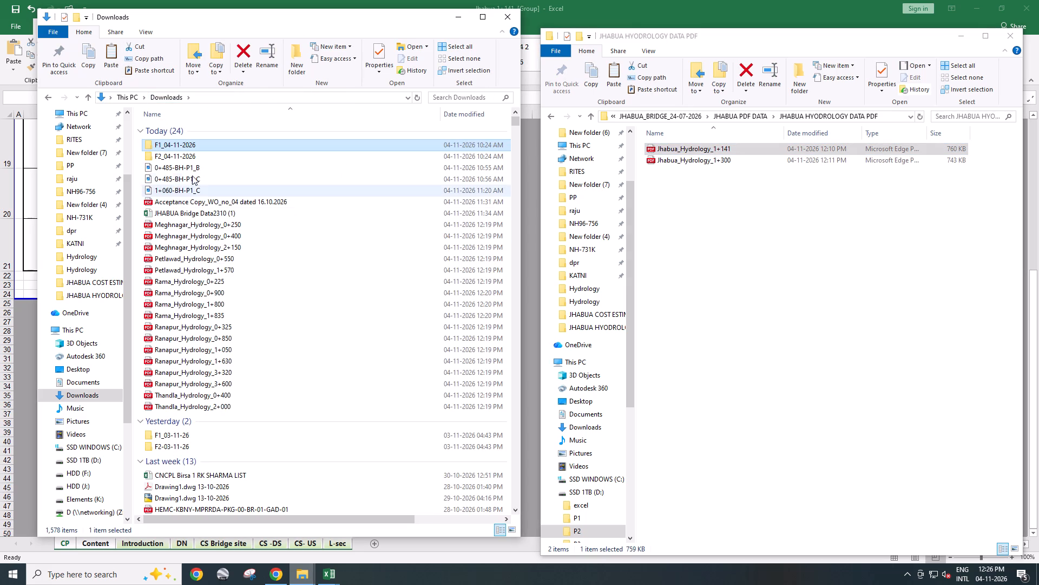
double_click(192, 158)
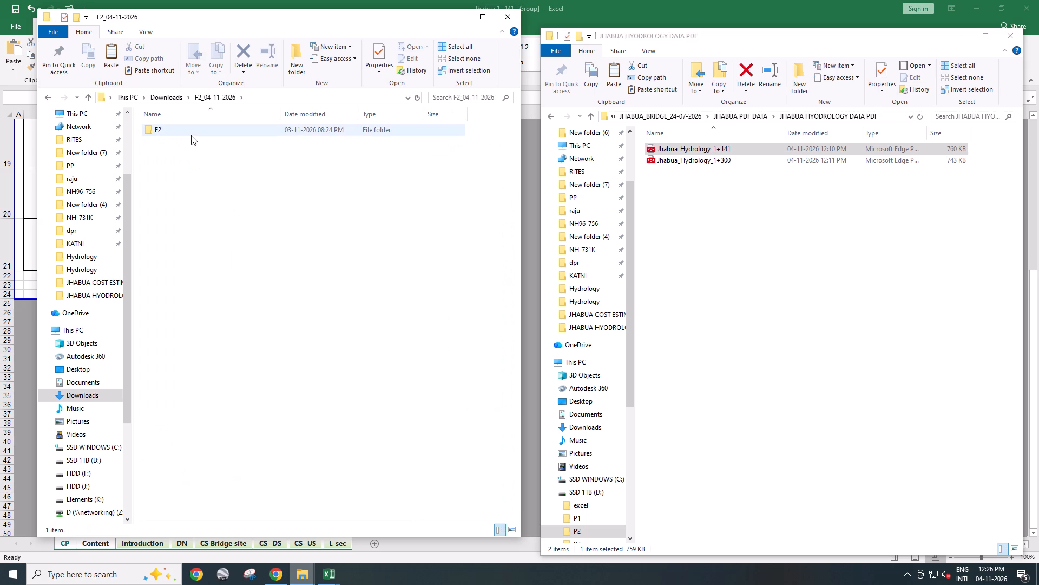
double_click(191, 135)
double_click(189, 235)
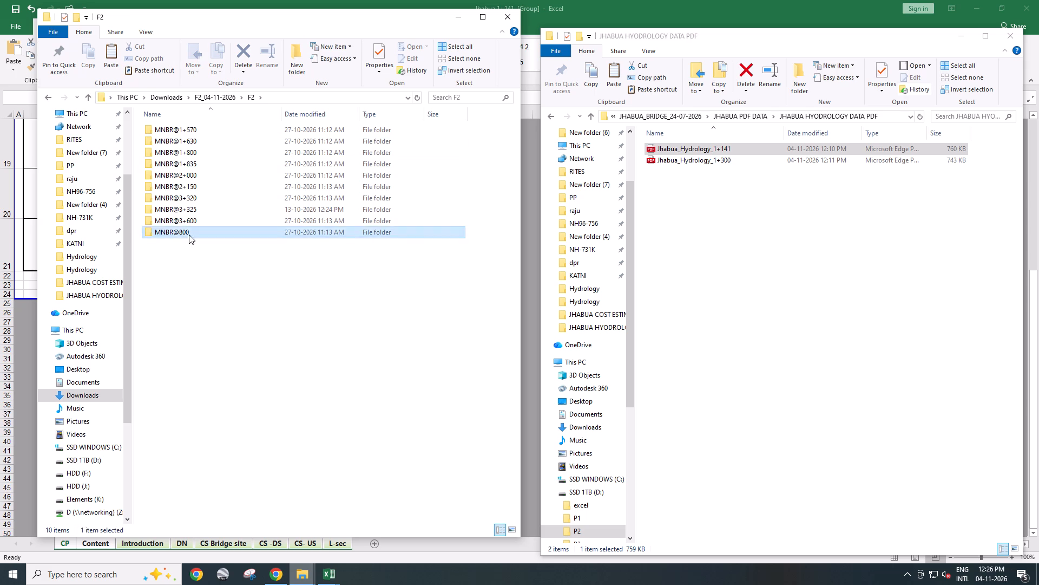
double_click(196, 151)
left_click(205, 154)
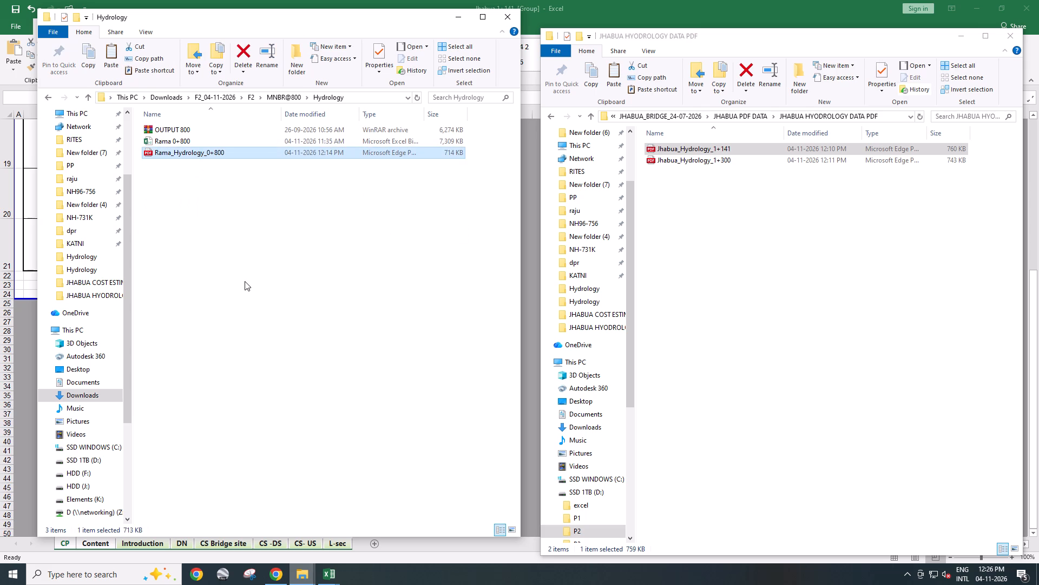
key("ctrl+c")
left_click(822, 287)
key("ctrl+v")
Move the Downloads PDFs from Meghnagar_Hydrology_0+250 through Thandla_Hydrology_2+000 into JHABUA HYODROLOGY DATA PDF and refresh that folder.
left_click(223, 98)
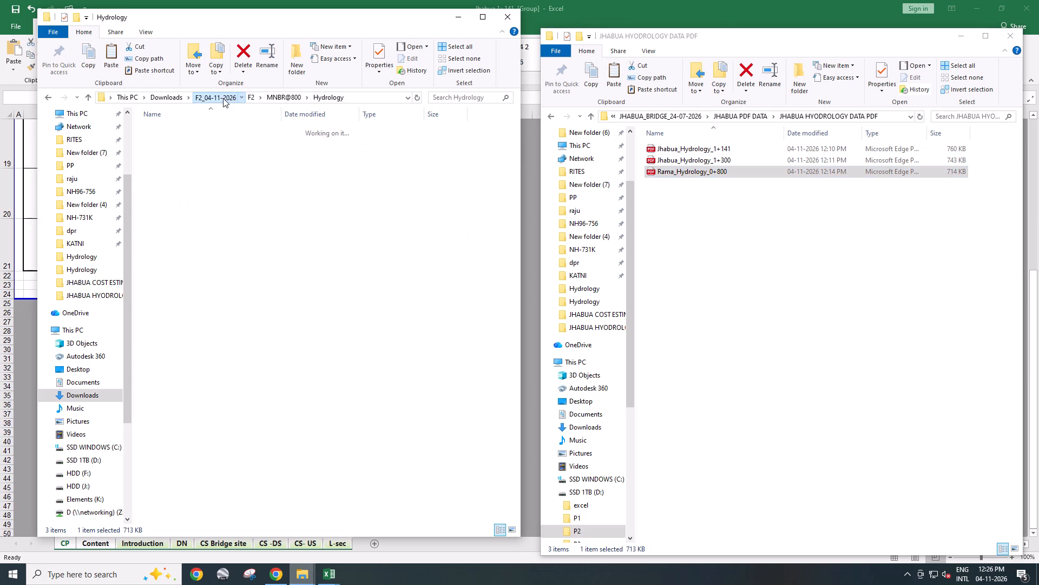
left_click(165, 99)
left_click(209, 225)
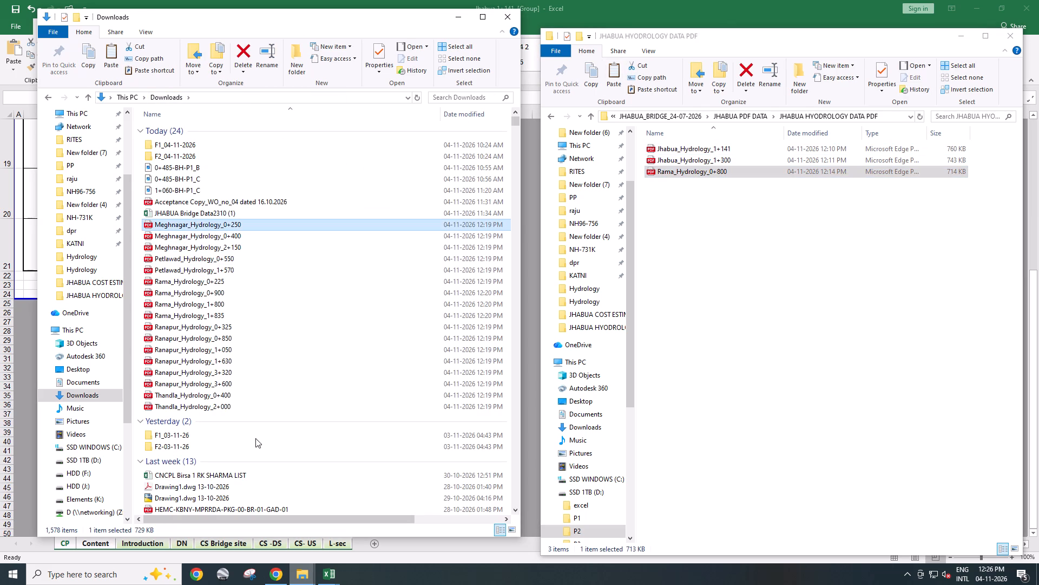
left_click(213, 410, "ctrl")
left_click(231, 226)
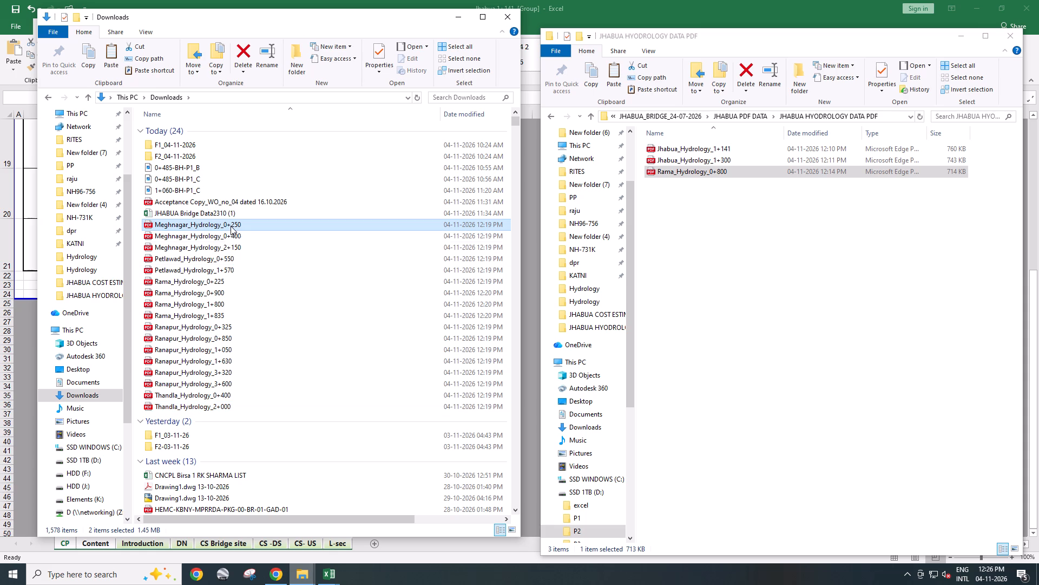
left_click(233, 406, "ctrl+shift")
key("ctrl+x")
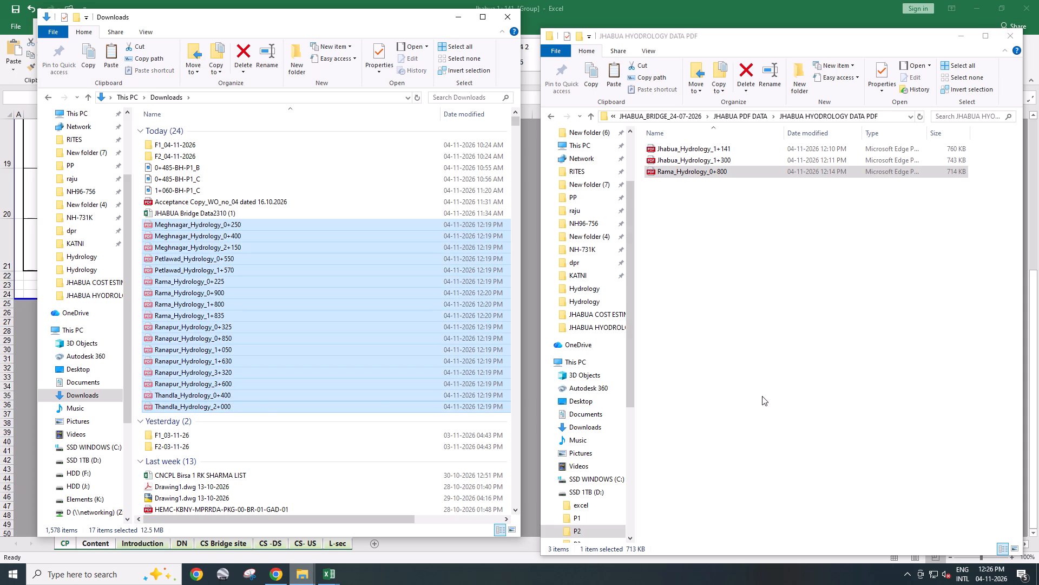
left_click(762, 396)
key("ctrl+v")
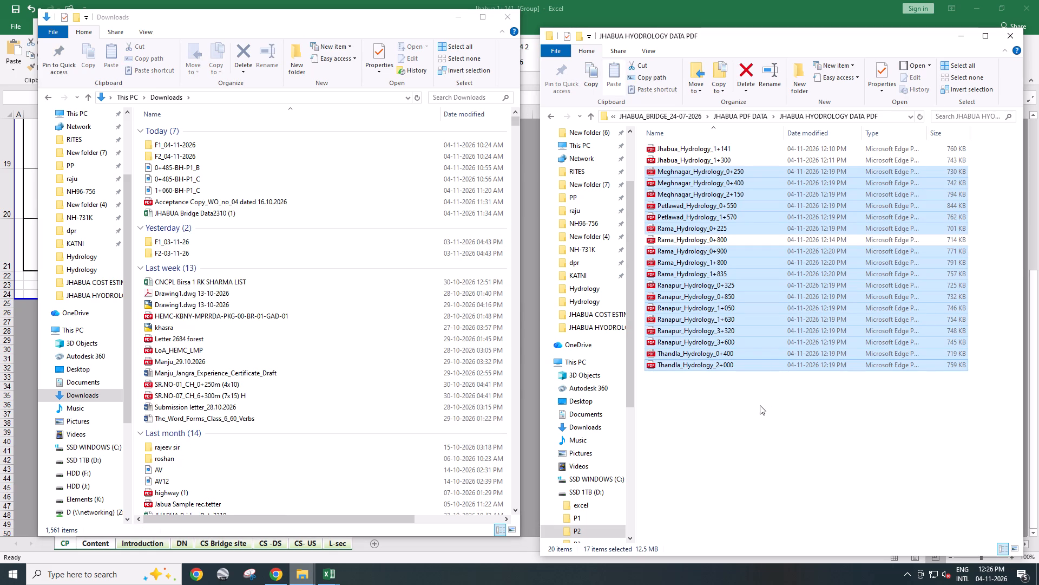
left_click(755, 409)
right_click(711, 415)
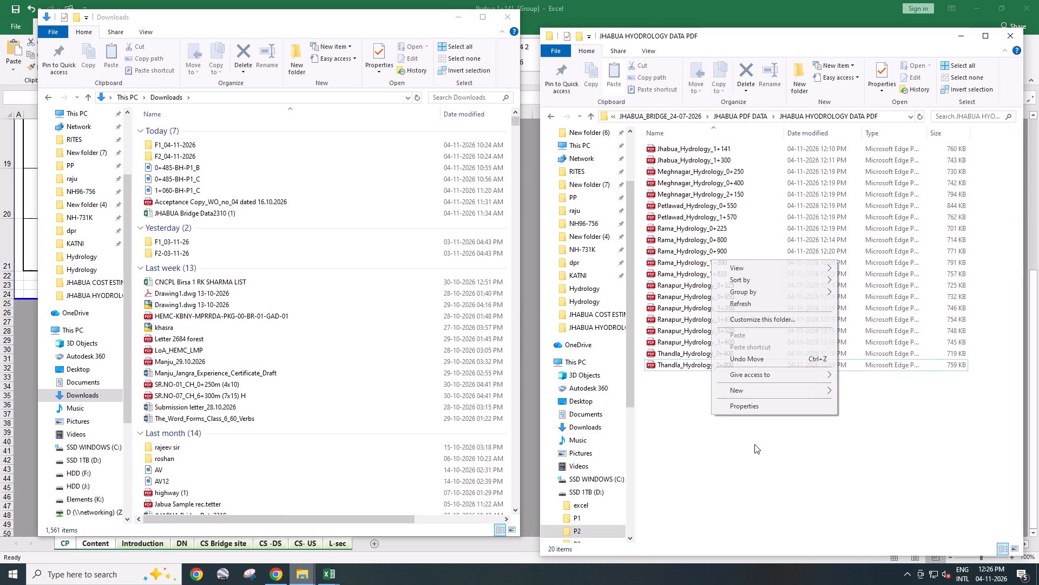
left_click(742, 304)
left_click(737, 422)
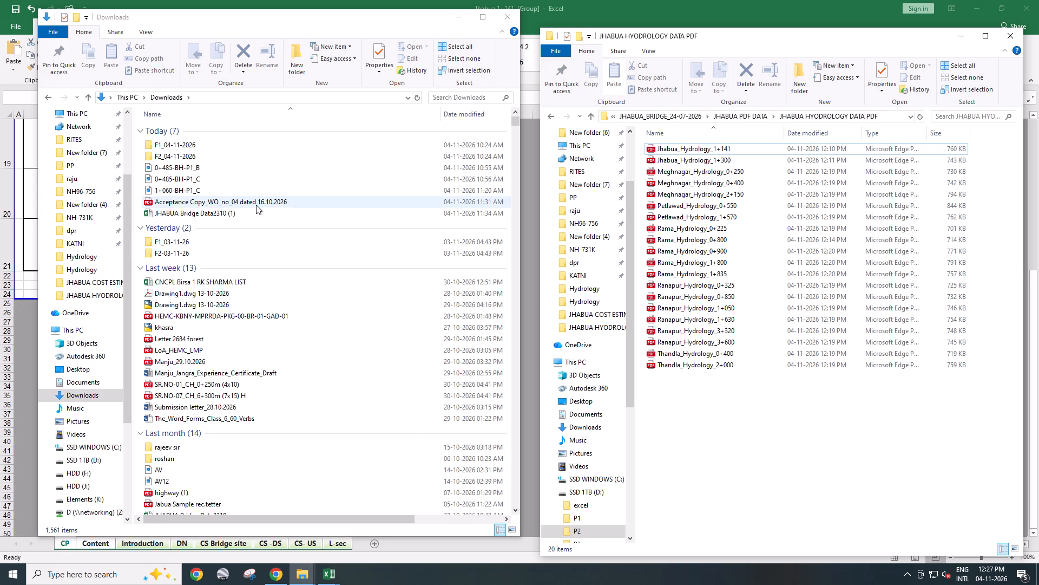
Switch to the JHABUA Bridge Data2310 (1) workbook in Excel and insert three blank columns before the CHANGE remarks column.
left_click(531, 373)
left_click(436, 461)
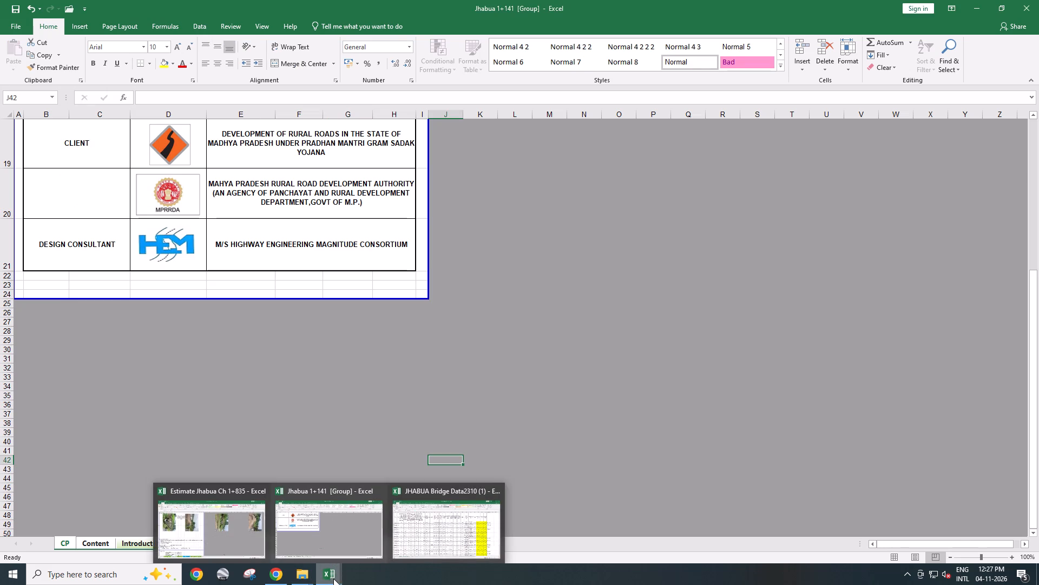
left_click(449, 527)
scroll(814, 264, "up", 2)
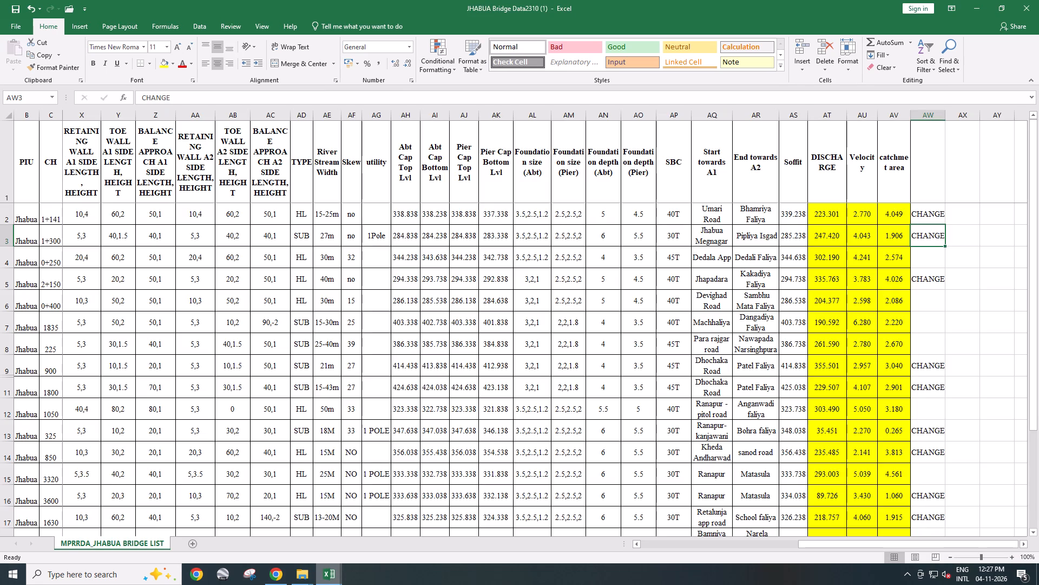
left_click(931, 113)
key("ctrl+shift+equal")
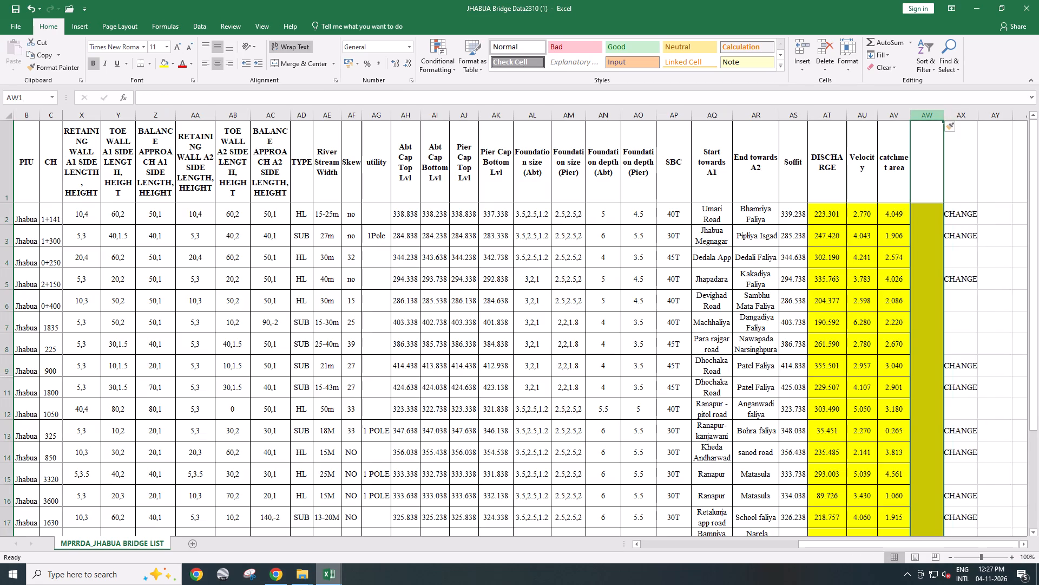
key("ctrl+shift+equal")
key("ctrl+shift+equal")
left_click(947, 298)
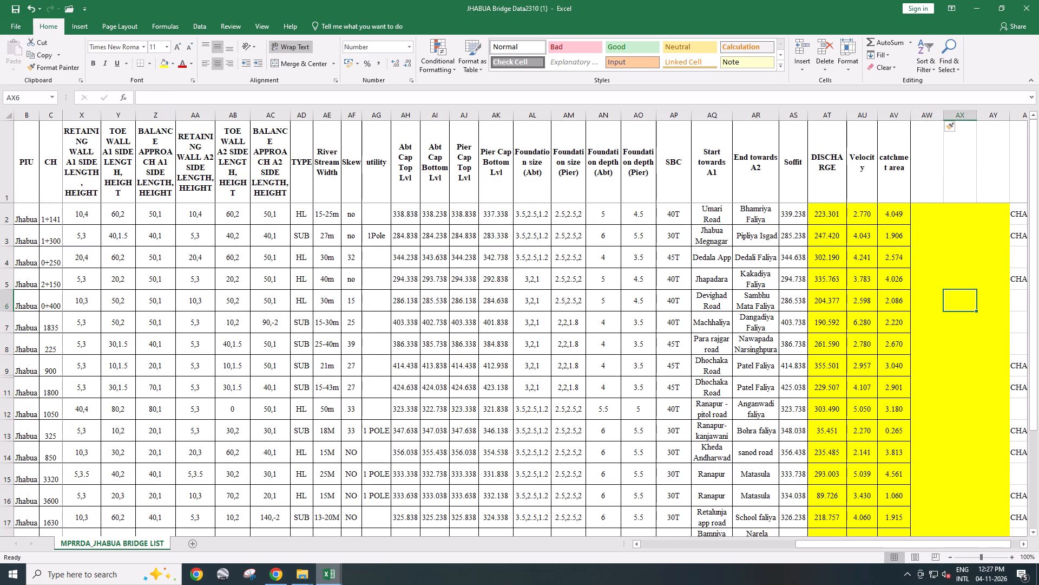
Copy the DISCHARGE, catchment area and Velocity headings into AW1, AX1 and AY1 respectively, and save the workbook.
left_click_drag(839, 183, 888, 177)
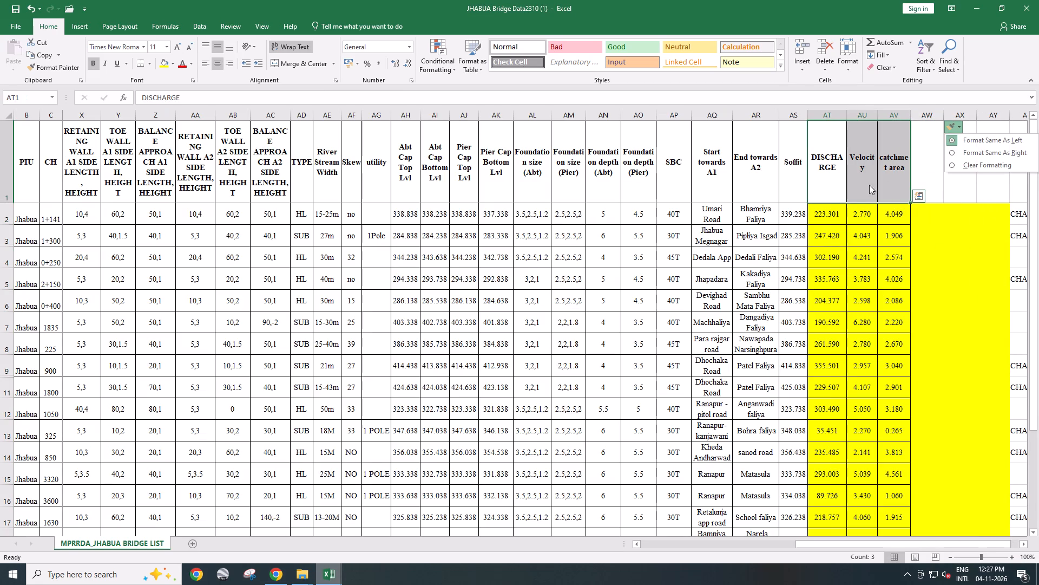
left_click(833, 238)
left_click(835, 181)
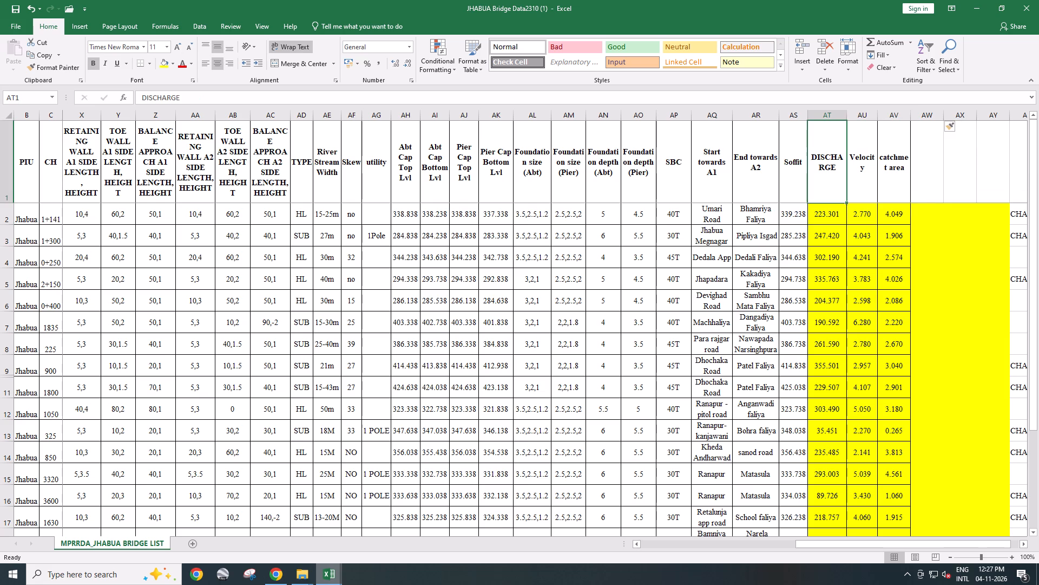
key("ctrl+c")
left_click(934, 169)
key("ctrl+v")
left_click(890, 180)
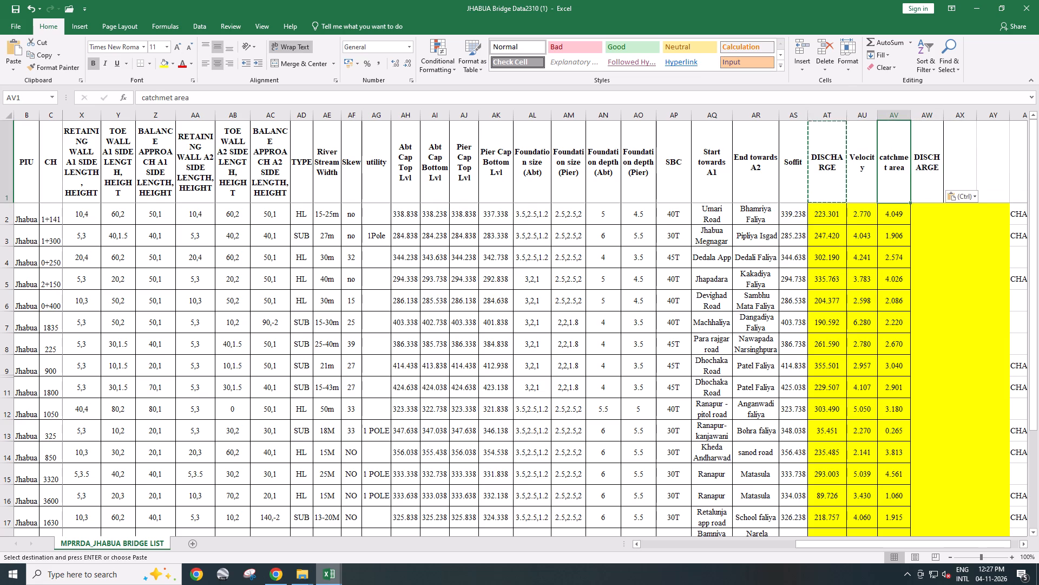
key("ctrl+c")
left_click(976, 176)
key("ctrl+v")
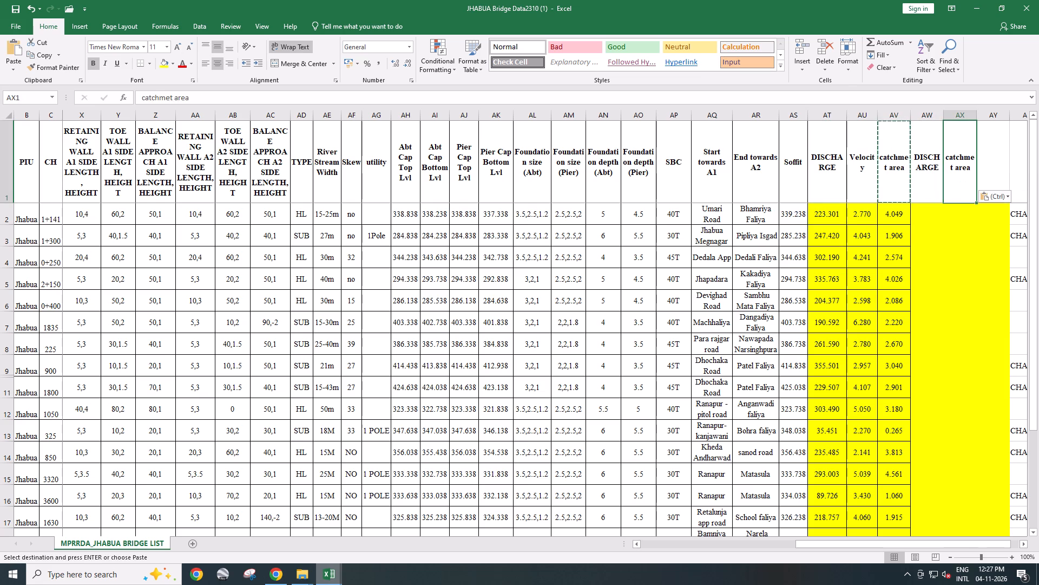
left_click(866, 185)
key("ctrl+c")
left_click(985, 172)
key("ctrl+v")
left_click(919, 265)
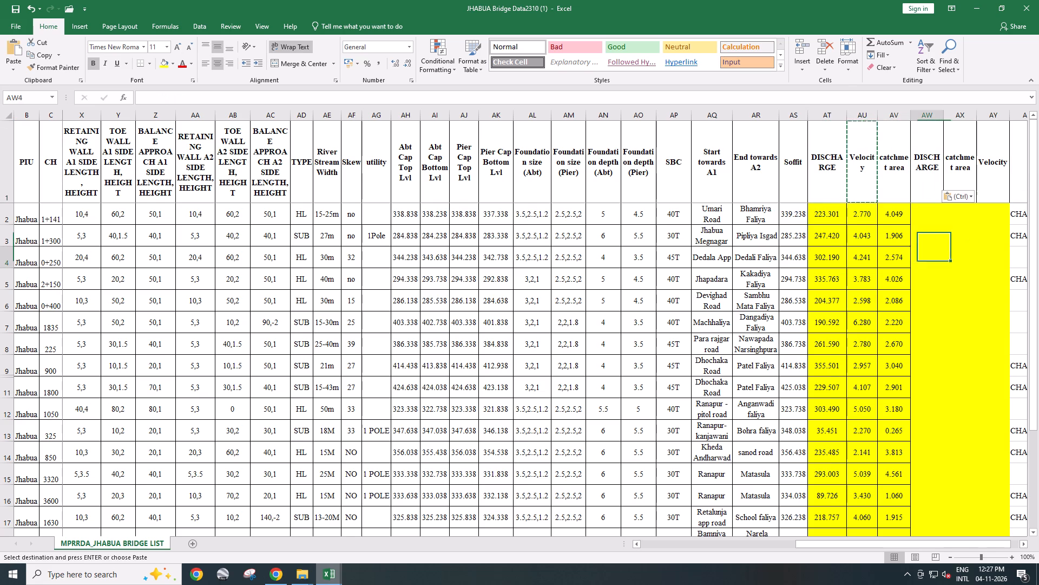
key("ctrl+s")
scroll(880, 256, "up", 1)
Open Jhabua_Hydrology_1+141 from the JHABUA HYODROLOGY DATA PDF folder and enlarge its Summary table.
left_click(304, 579)
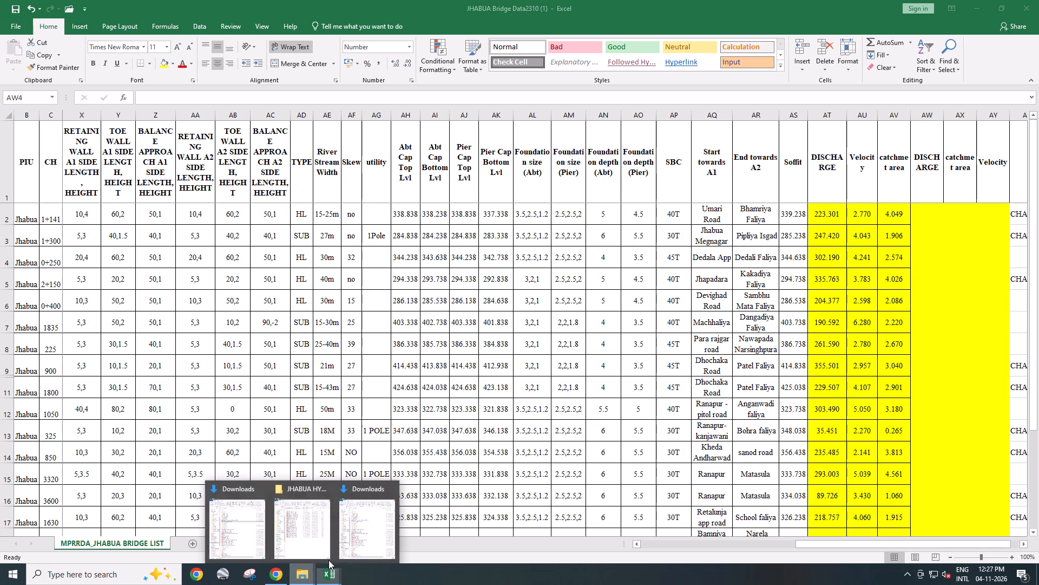
left_click(296, 522)
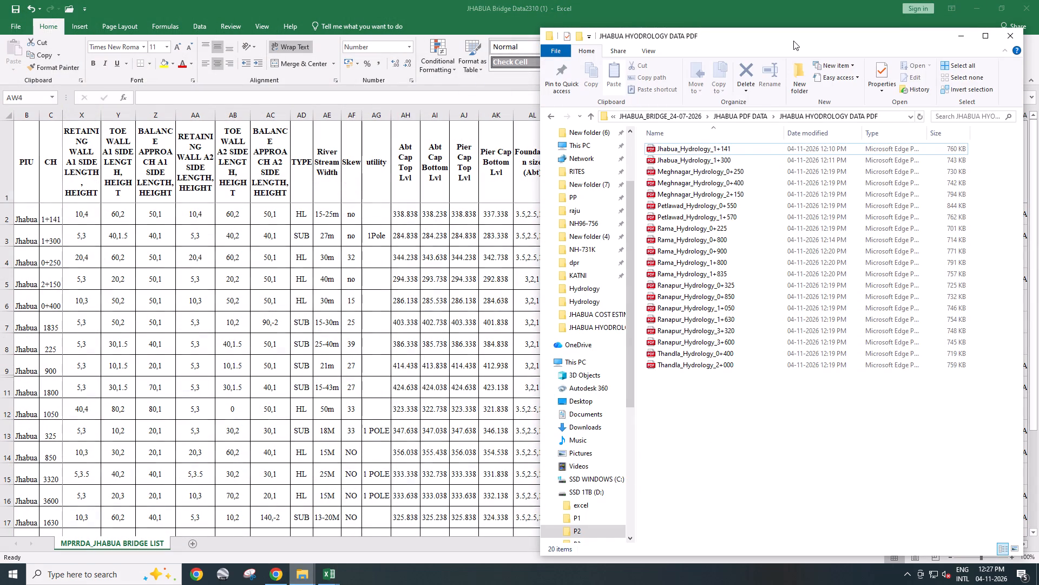
left_click_drag(793, 41, 419, 25)
double_click(344, 130)
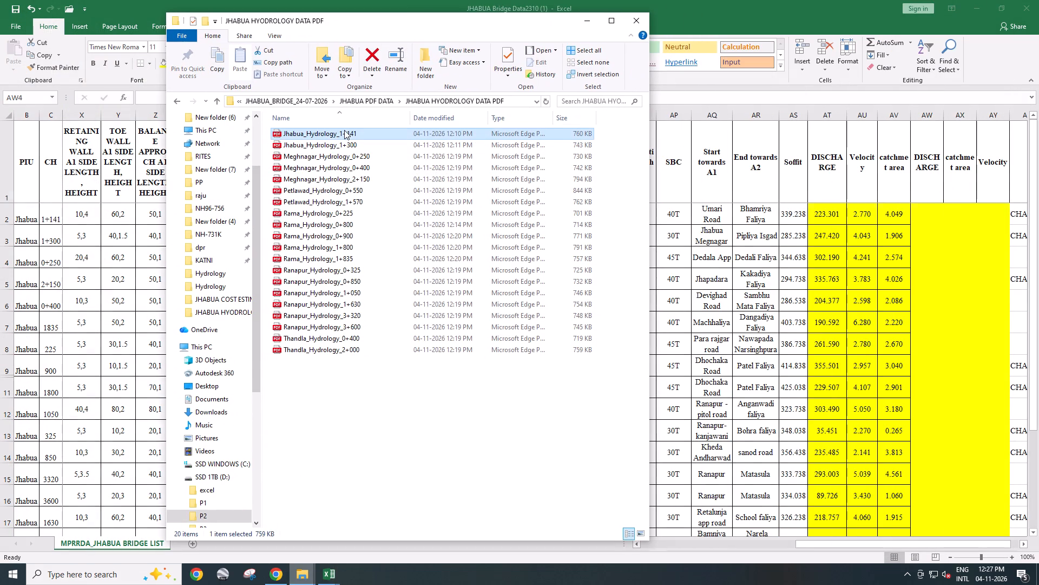
left_click(998, 4)
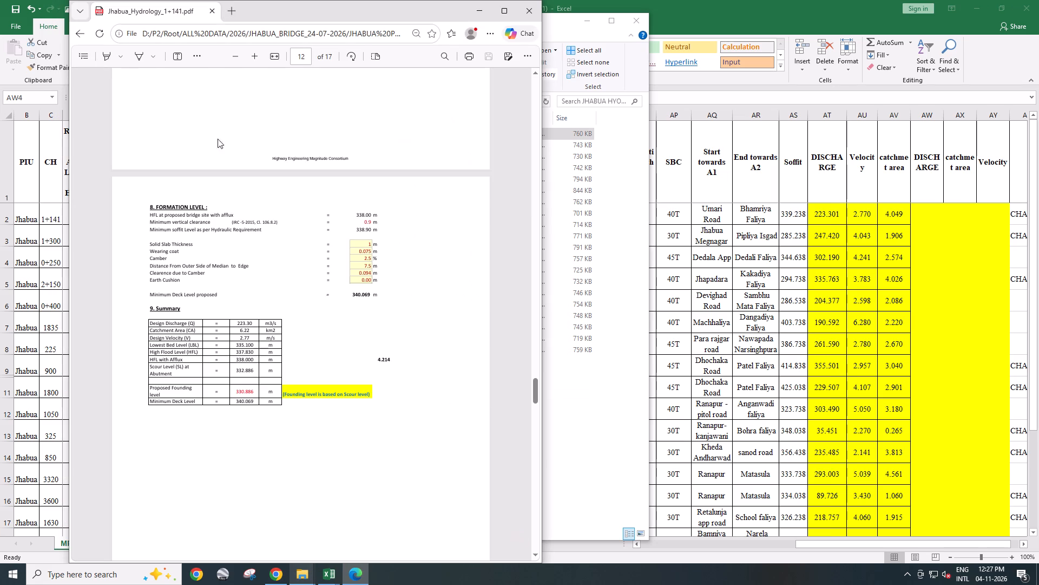
scroll(221, 365, "up", 2, "ctrl")
Select the new DISCHARGE cell for bridge 1+141 and place the bridge data workbook window beside the hydrology PDF.
left_click(945, 220)
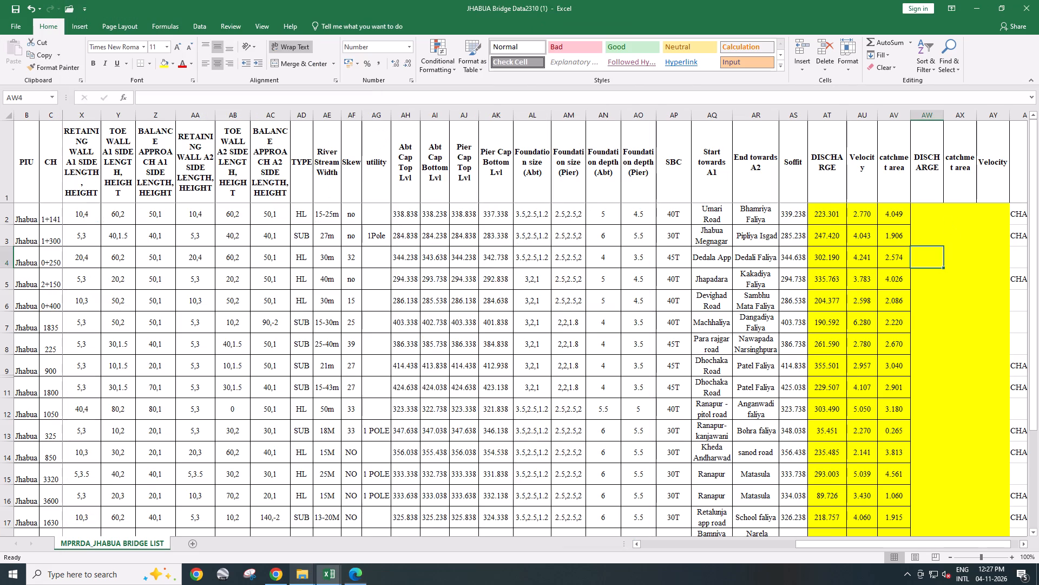
left_click(931, 215)
key("alt+Tab")
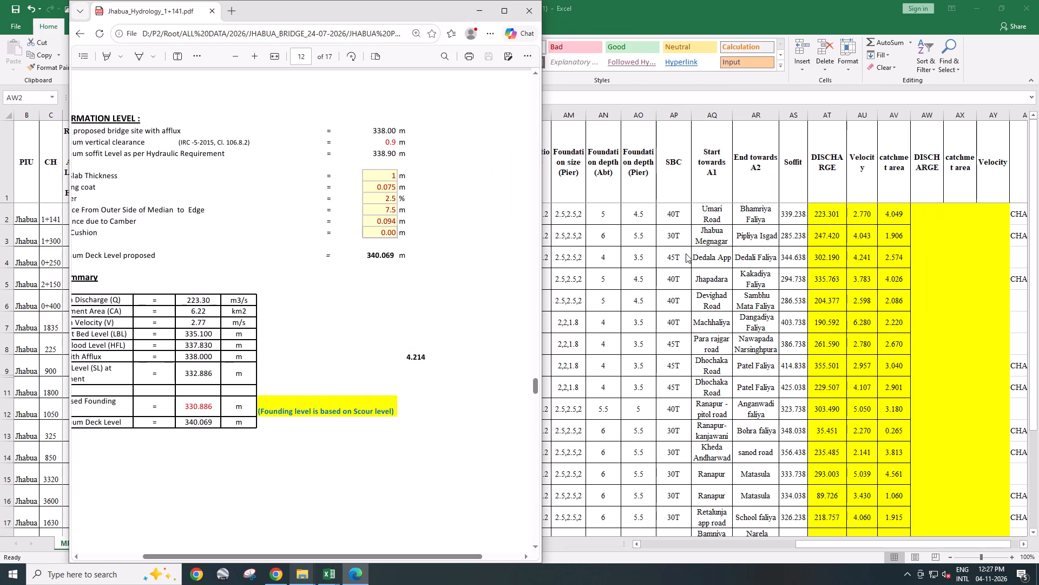
left_click(1000, 7)
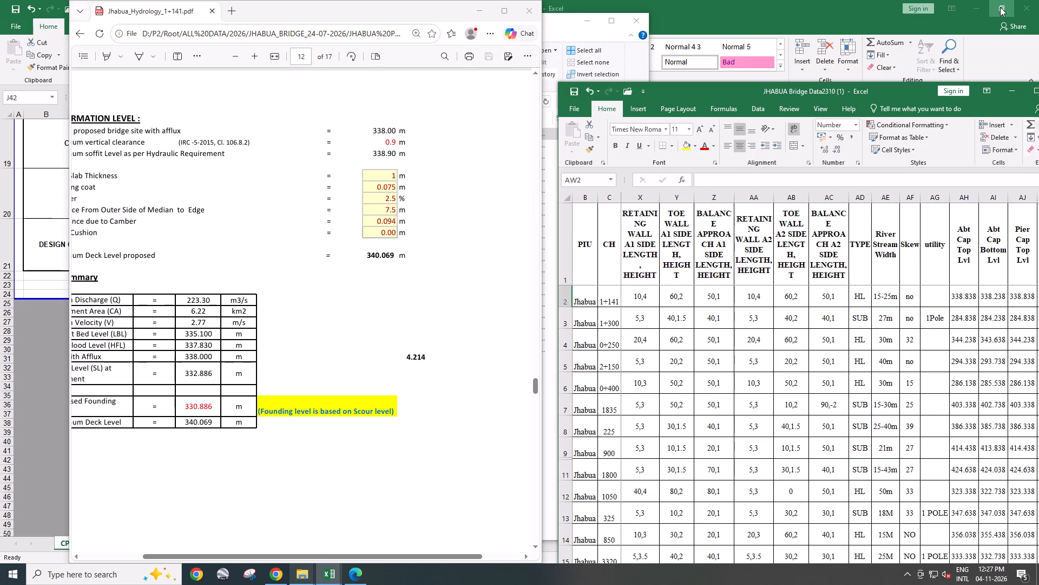
left_click_drag(900, 80, 803, 9)
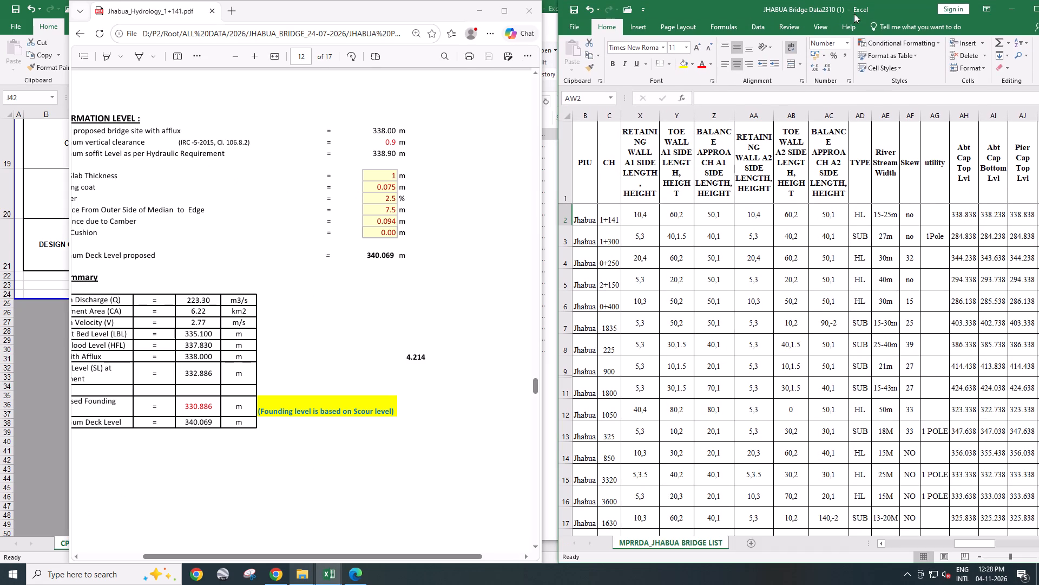
Enter discharge 223.30, catchment area 6.22 and velocity 2.77 for bridge 1+141 in AW2, AX2 and AY2, and save the workbook.
left_click_drag(873, 9, 818, 16)
left_click(945, 261)
key("Right")
key("Right")
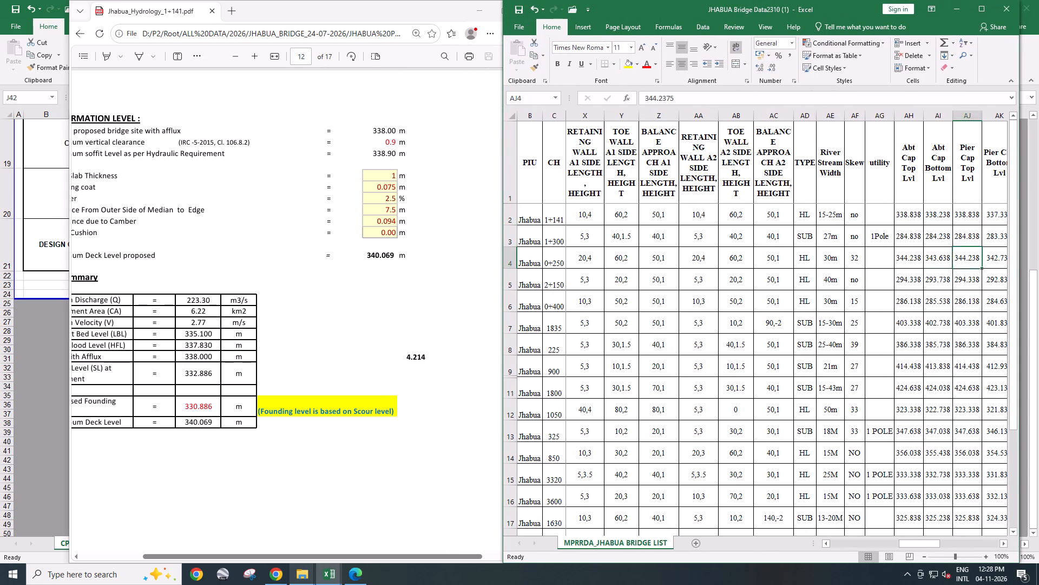
key("Right")
key("Right")
key("Right")
key("Right")
key("Right")
key("Right")
key("Right")
key("Right")
key("Right")
key("Right")
key("Right")
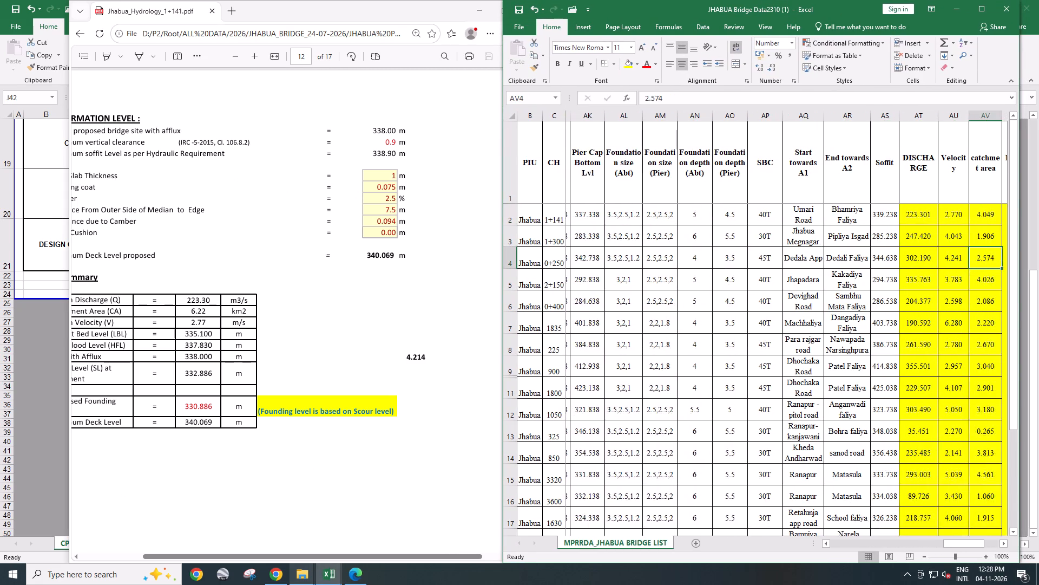
key("Right")
key("Right")
key("Up")
key("Up")
key("Up")
key("Left")
key("Down")
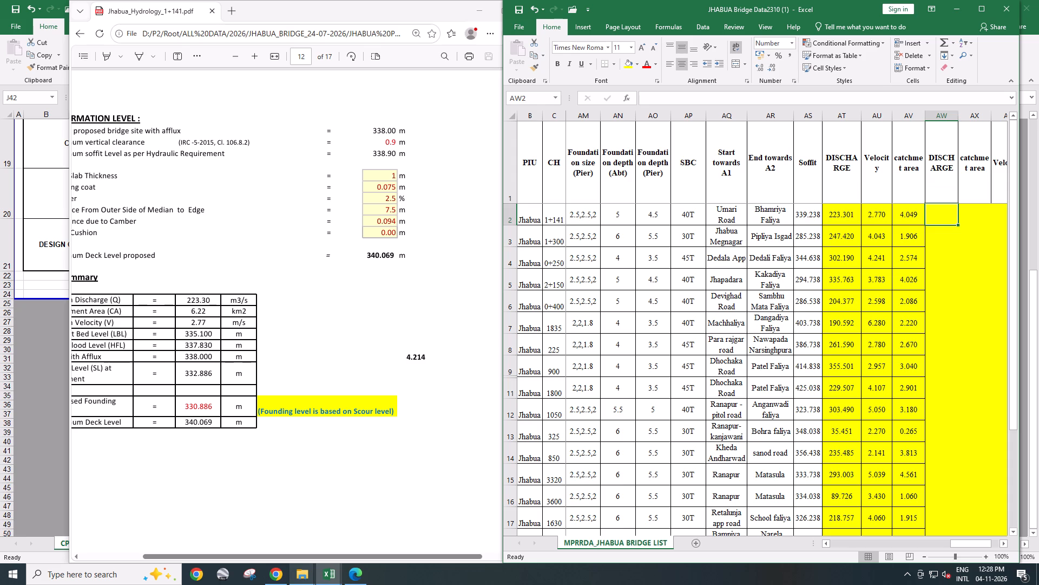
type("22")
type("3.30")
key("Right")
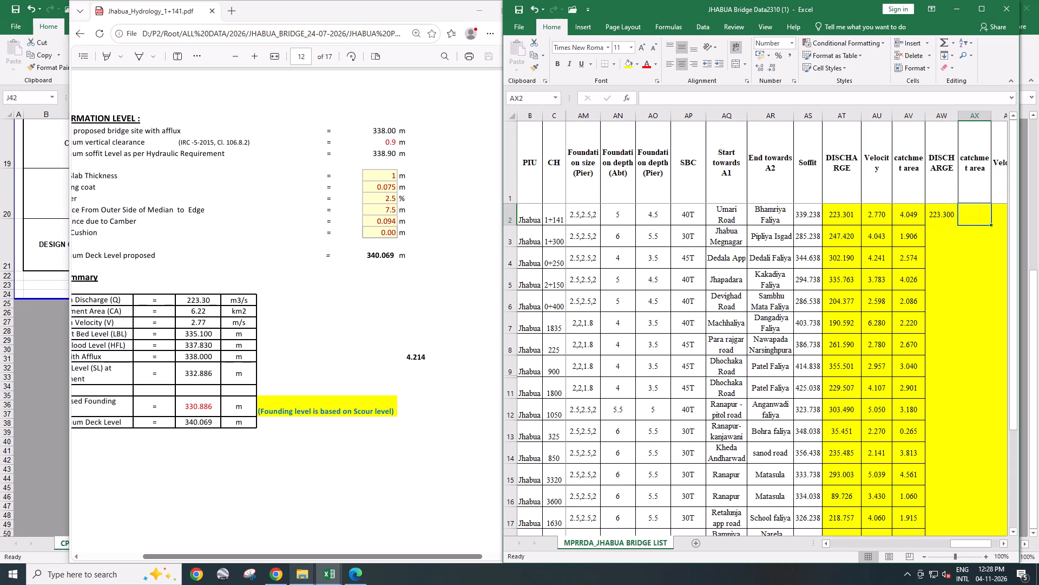
type("6.22")
key("Right")
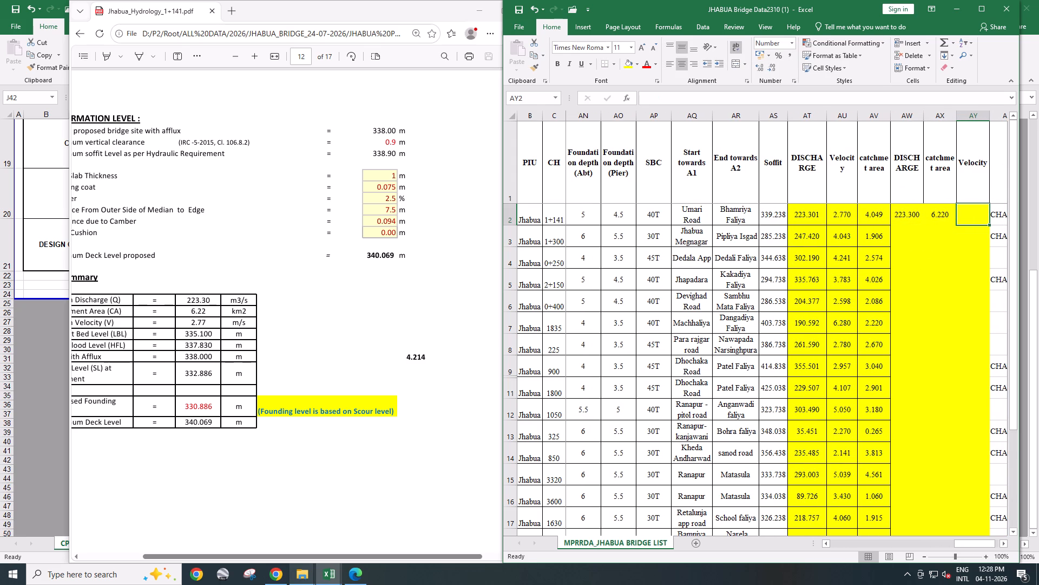
type("2.77")
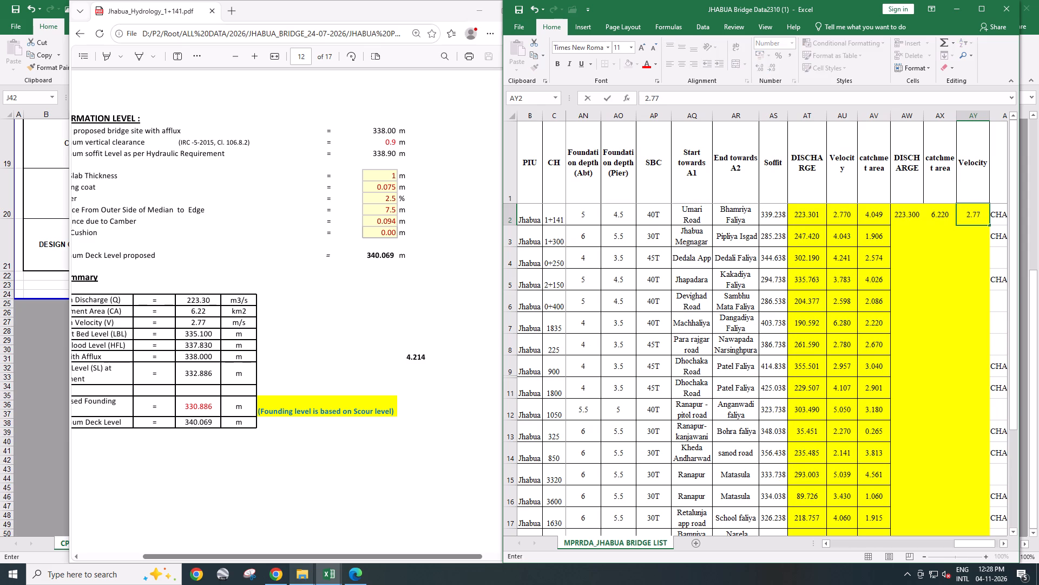
left_click(944, 261)
key("ctrl+s")
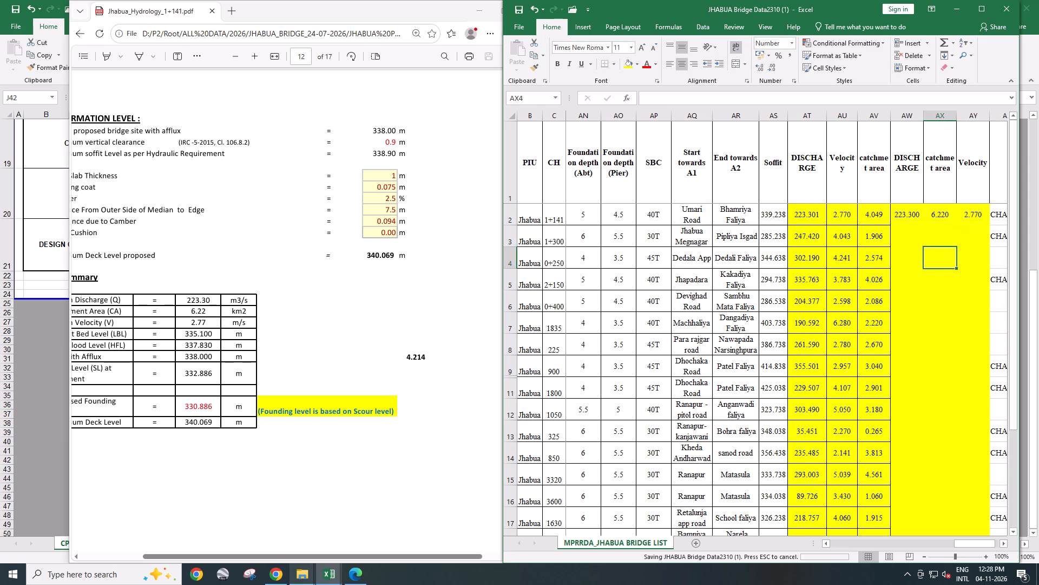
left_click(944, 261)
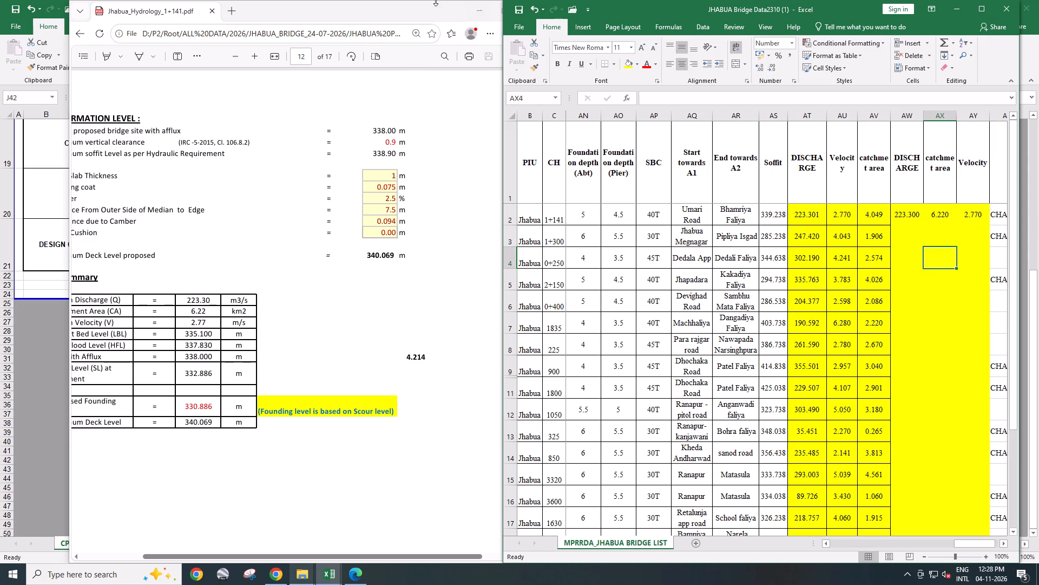
Close the 1+141 PDF, open Jhabua_Hydrology_1+300 from the hydrology PDF folder and enlarge its Summary table.
left_click(436, 0)
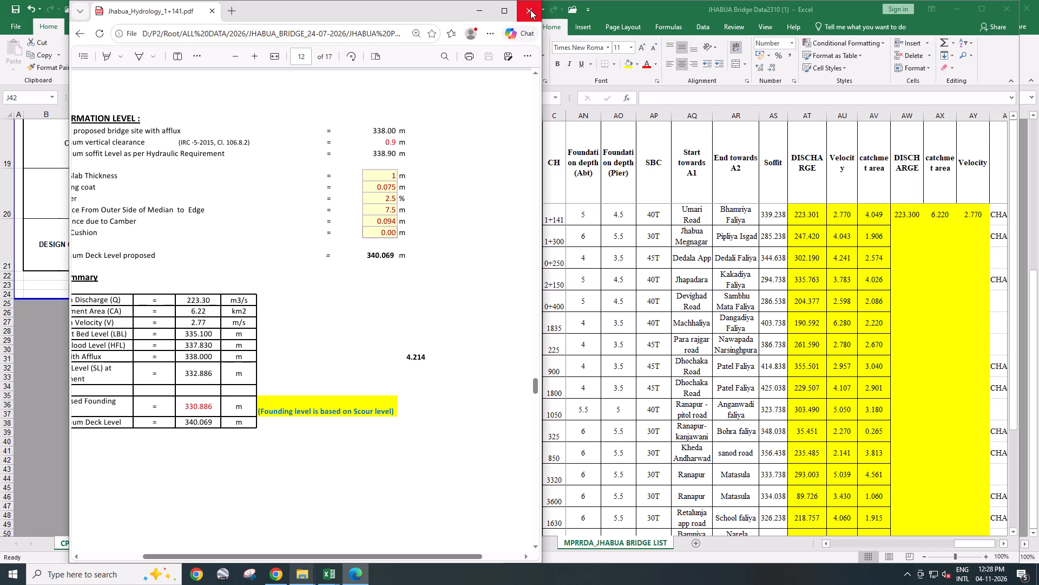
left_click(535, 11)
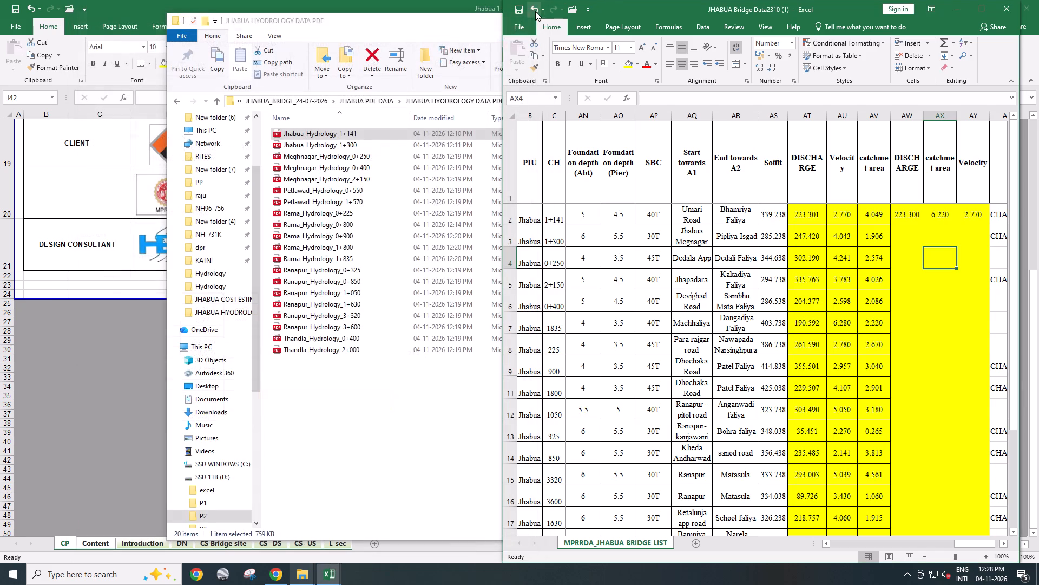
double_click(310, 148)
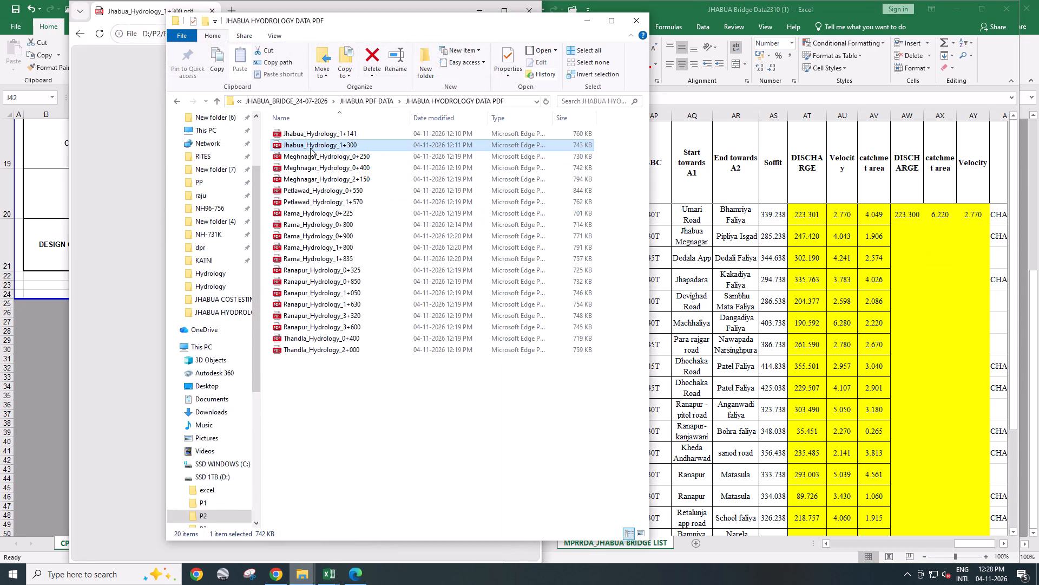
left_click(121, 251)
scroll(295, 310, "down", 1)
scroll(295, 309, "up", 4)
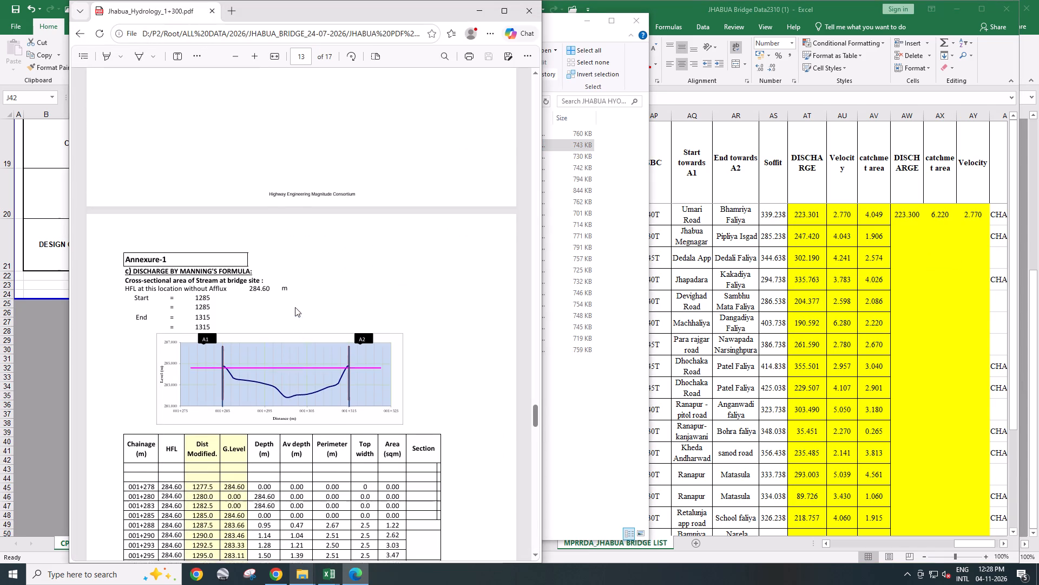
scroll(295, 307, "up", 5)
scroll(294, 307, "down", 1)
scroll(294, 307, "up", 5)
scroll(165, 349, "up", 2, "ctrl")
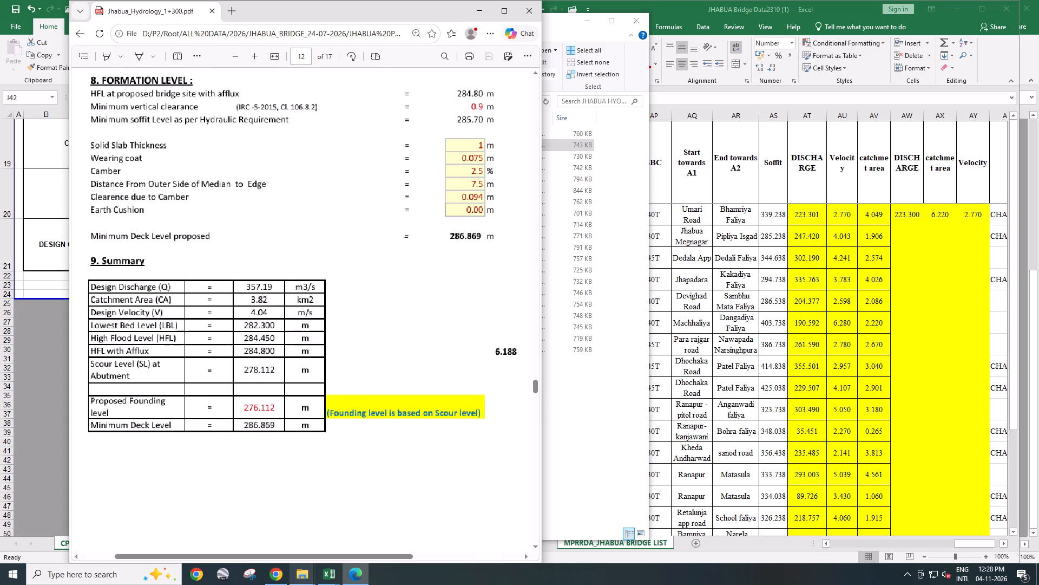
Enter discharge 357.19, catchment area 3.82 and velocity 4.04 for bridge 1+300 in AW3, AX3 and AY3, and save the workbook.
left_click(811, 268)
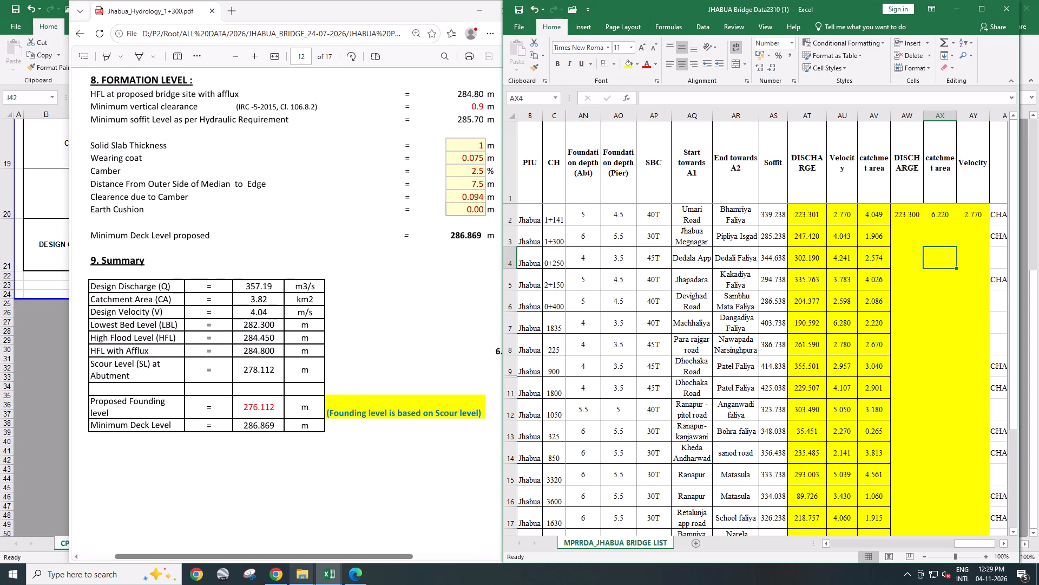
left_click(907, 242)
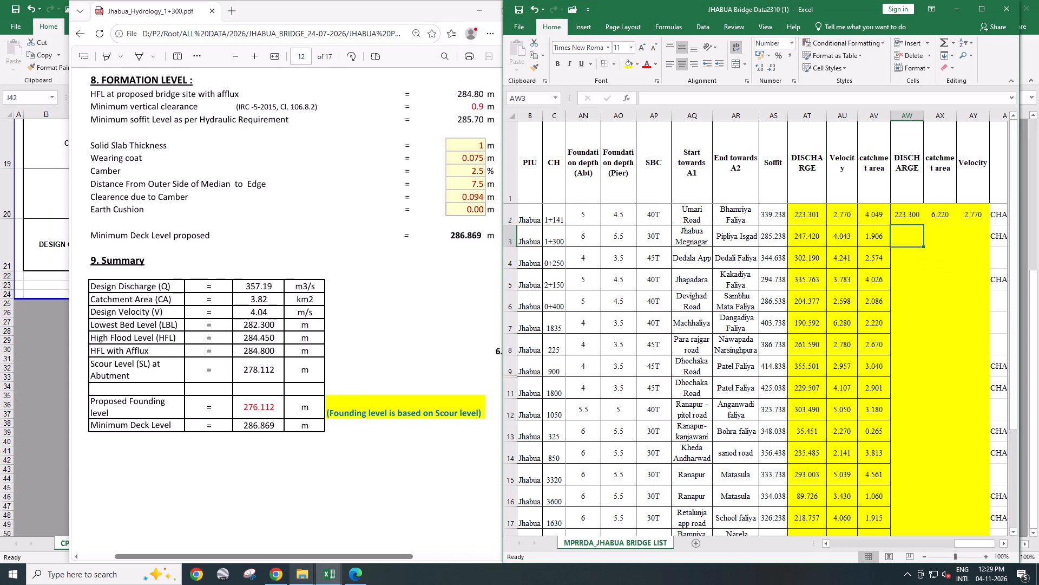
type("357")
type("34*")
key("BackSpace")
key("BackSpace")
key("BackSpace")
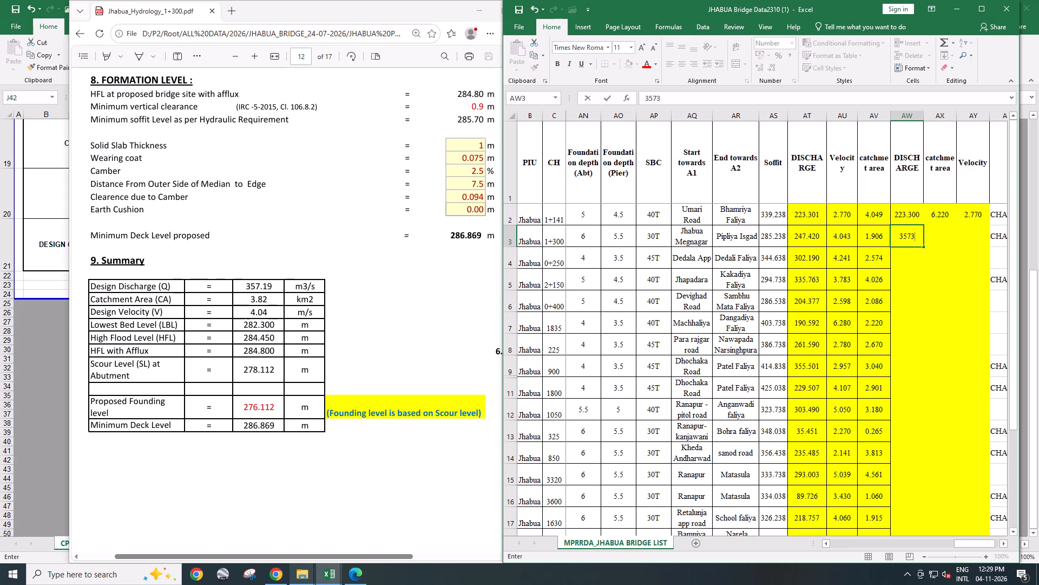
type(".419")
key("BackSpace")
key("BackSpace")
key("BackSpace")
type("19")
key("Right")
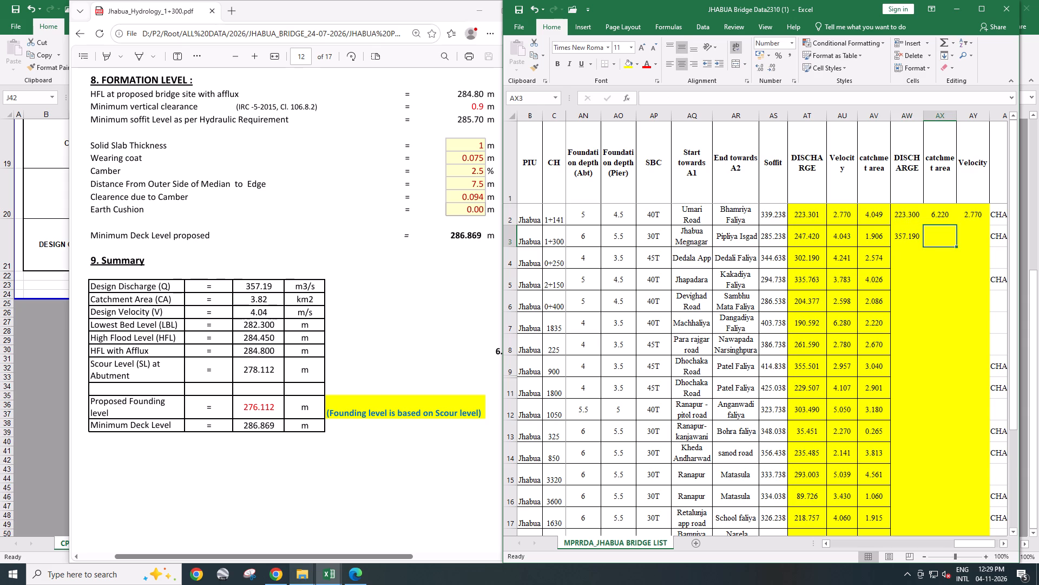
type("3.82")
key("Right")
type("4.04")
key("Down")
key("ctrl+s")
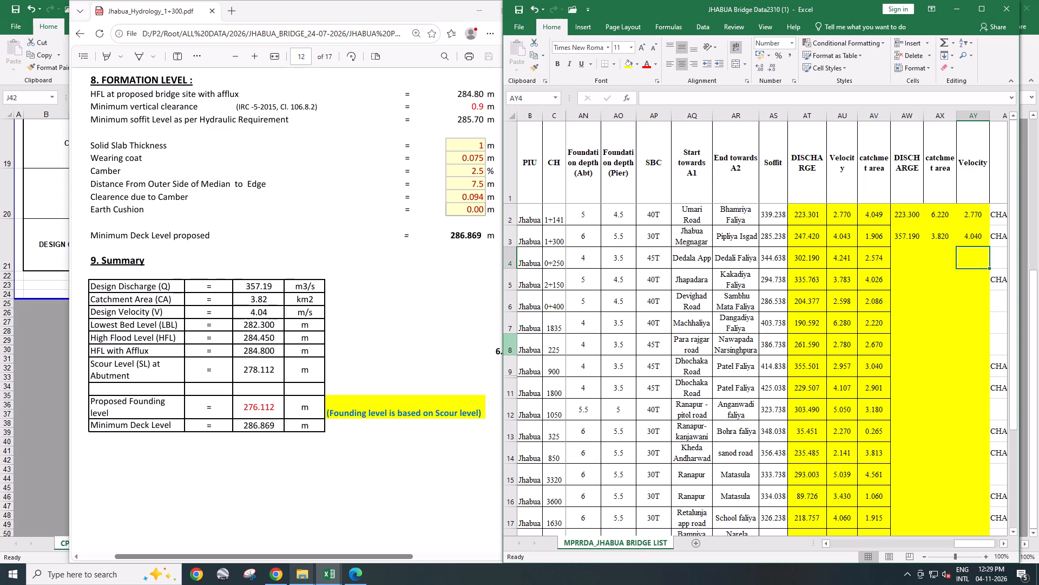
Close the 1+300 PDF, open Meghnagar_Hydrology_0+250 and enlarge its Summary table.
left_click(442, 16)
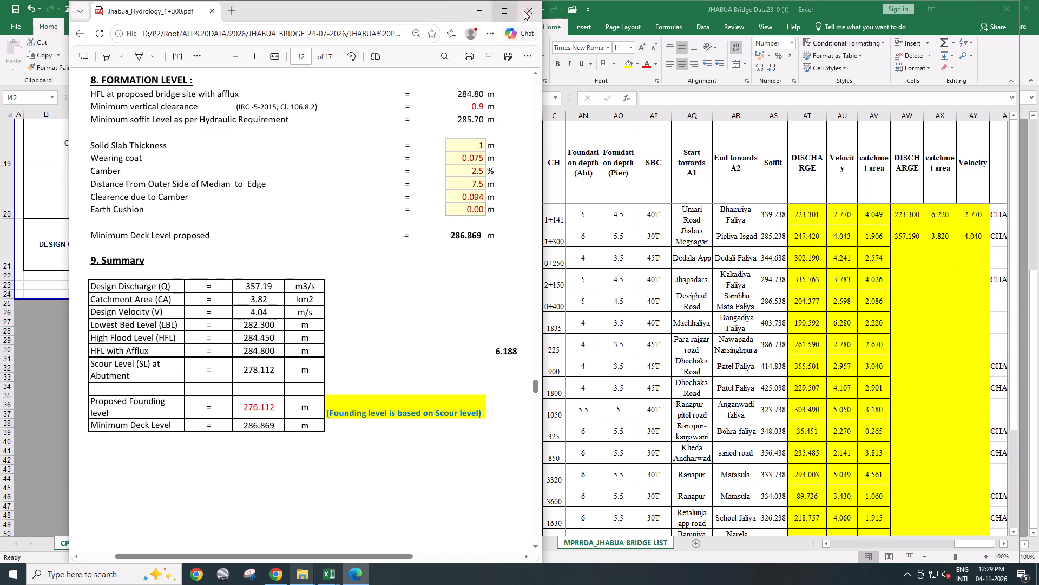
left_click(524, 10)
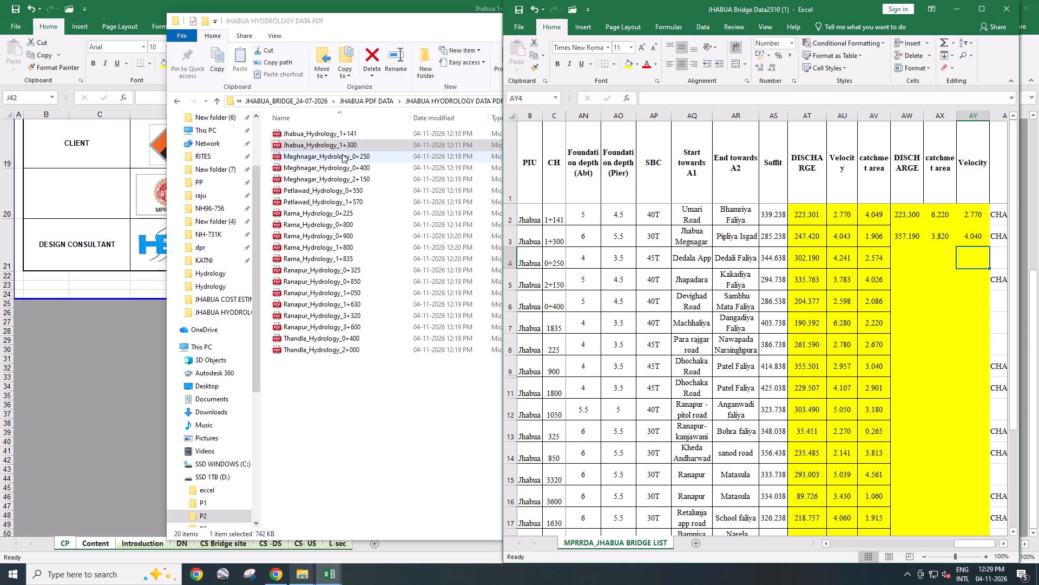
double_click(342, 154)
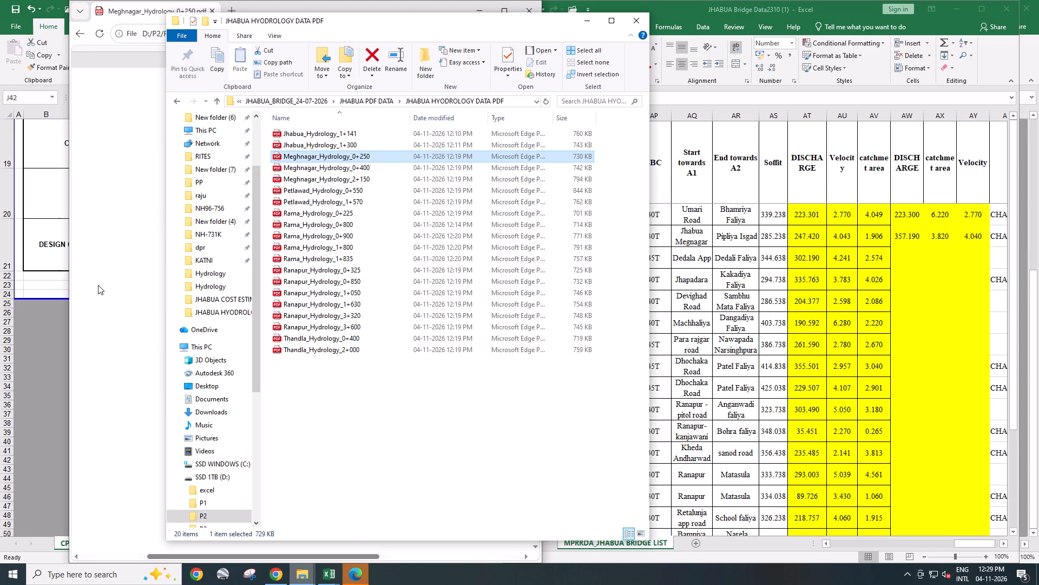
left_click(141, 282)
Enter discharge 302.19, catchment area 2.57 and velocity 4.24 for bridge 0+250 in AW4, AX4 and AY4.
left_click(913, 290)
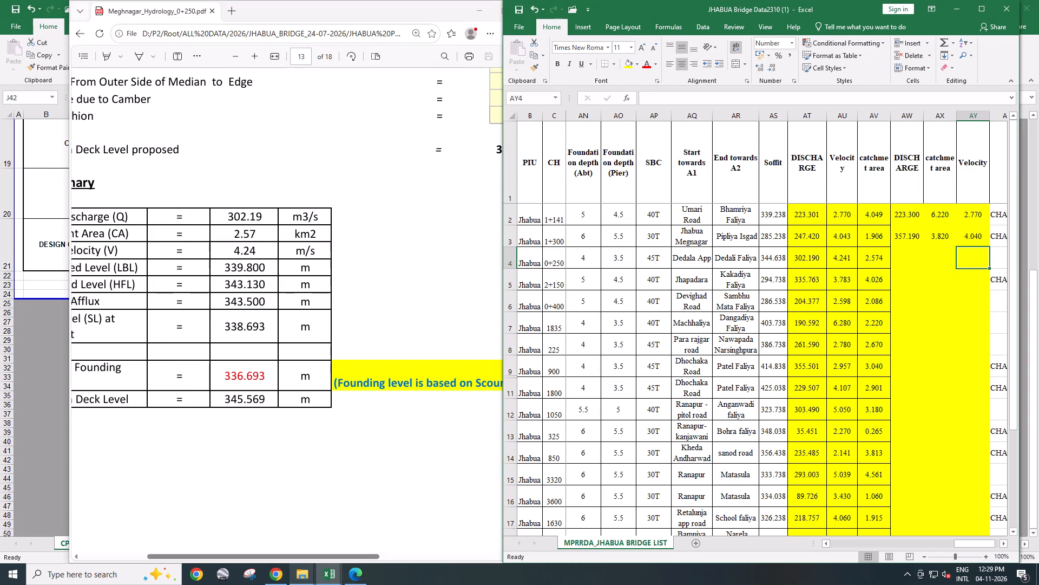
left_click(902, 258)
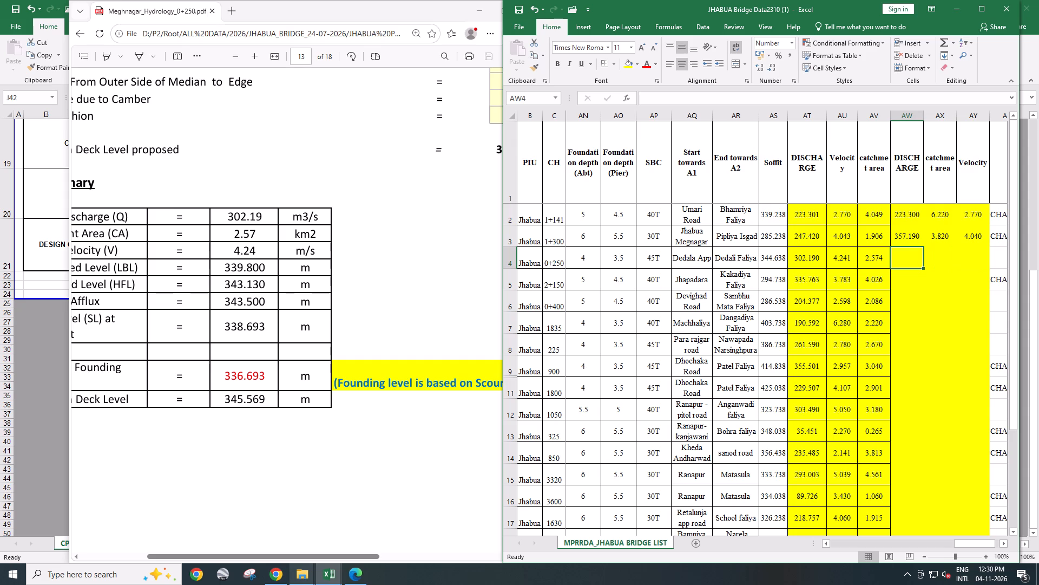
key("3")
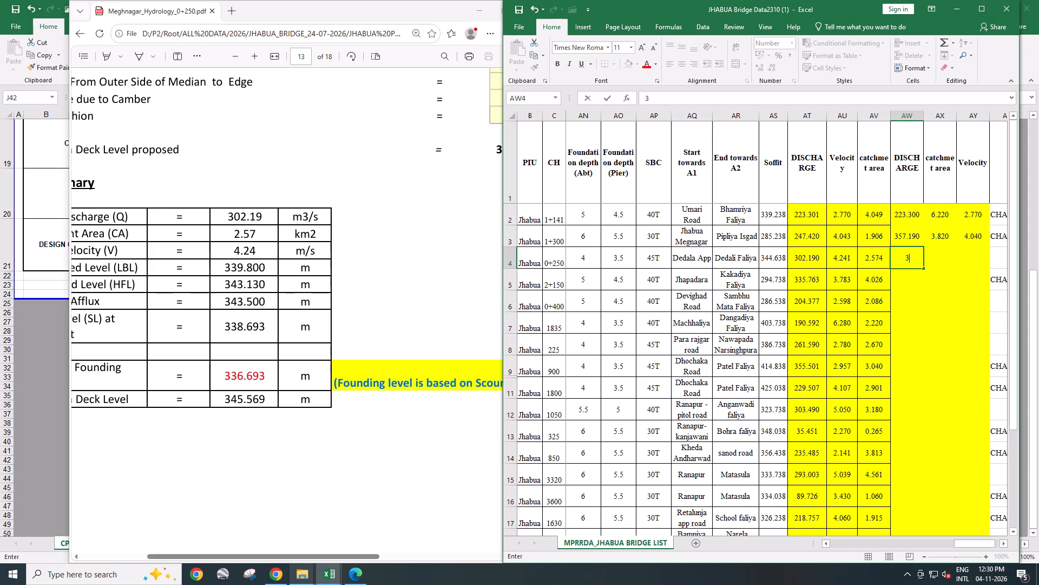
type("02")
type(".19")
key("Right")
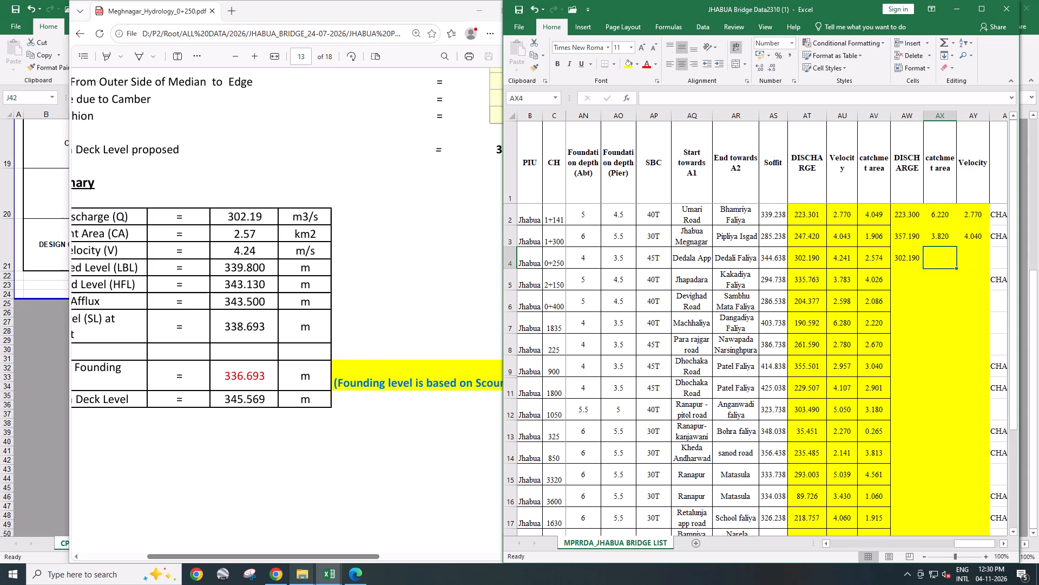
type("2.")
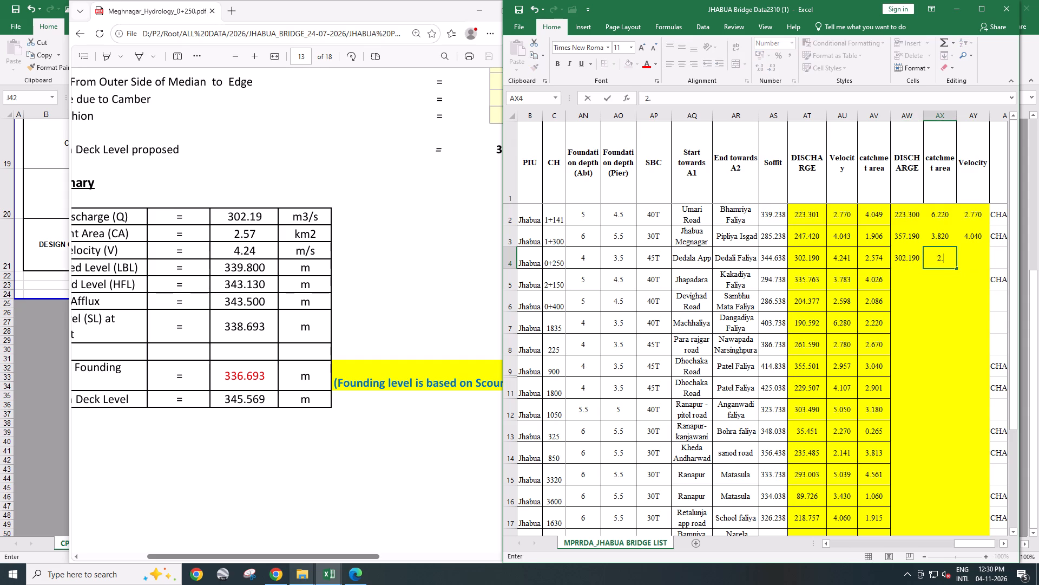
type("57")
key("Right")
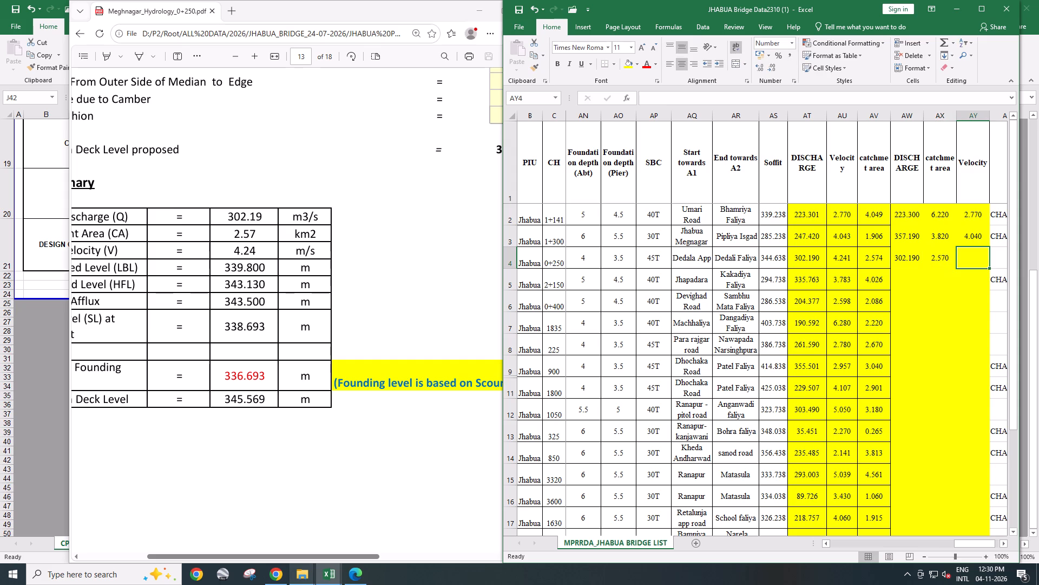
type("4.24")
key("Right")
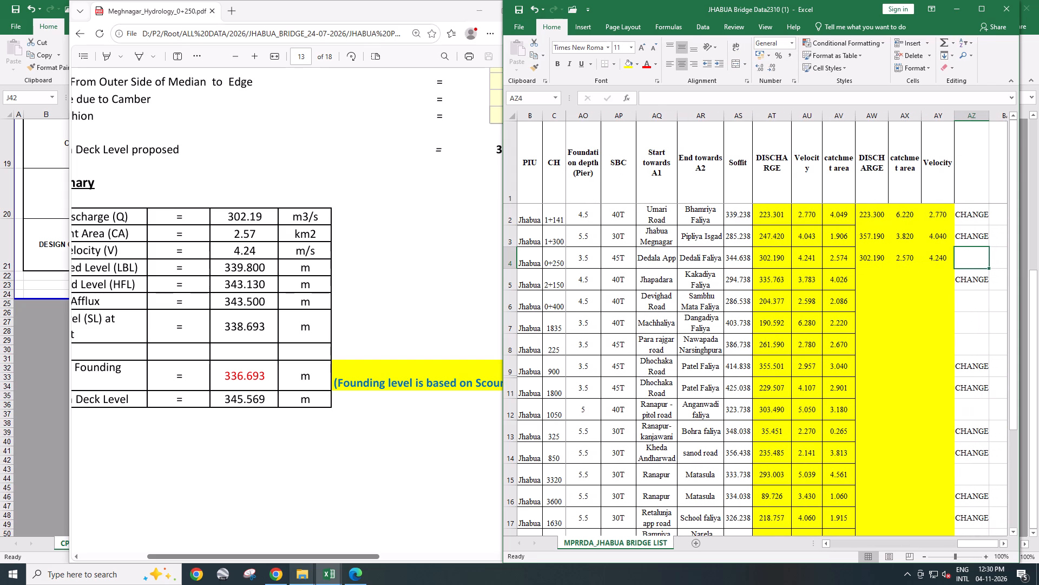
Close the 0+250 PDF, open Meghnagar_Hydrology_0+400 and enlarge its Summary table.
left_click(383, 109)
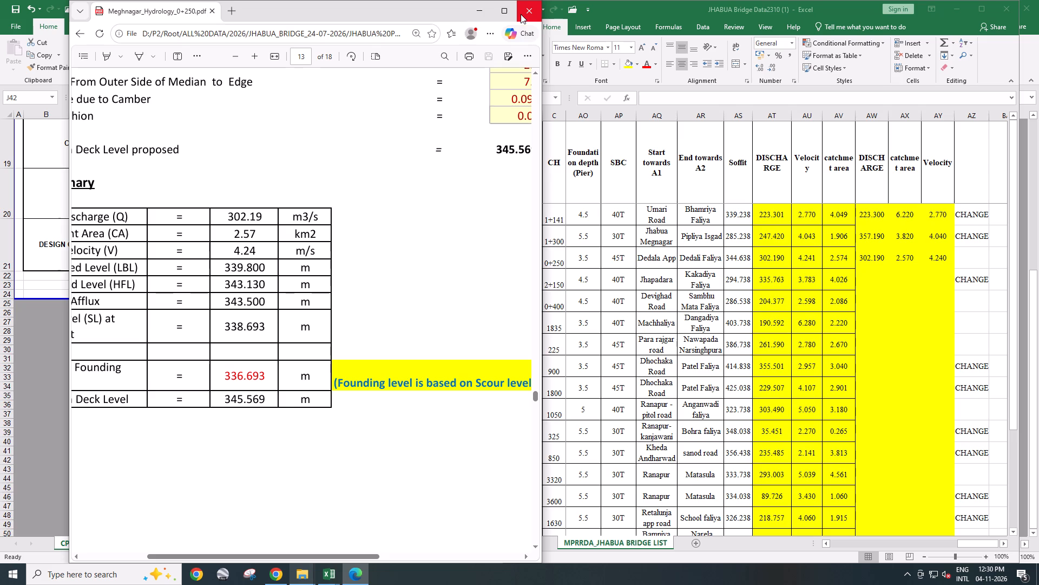
left_click(521, 14)
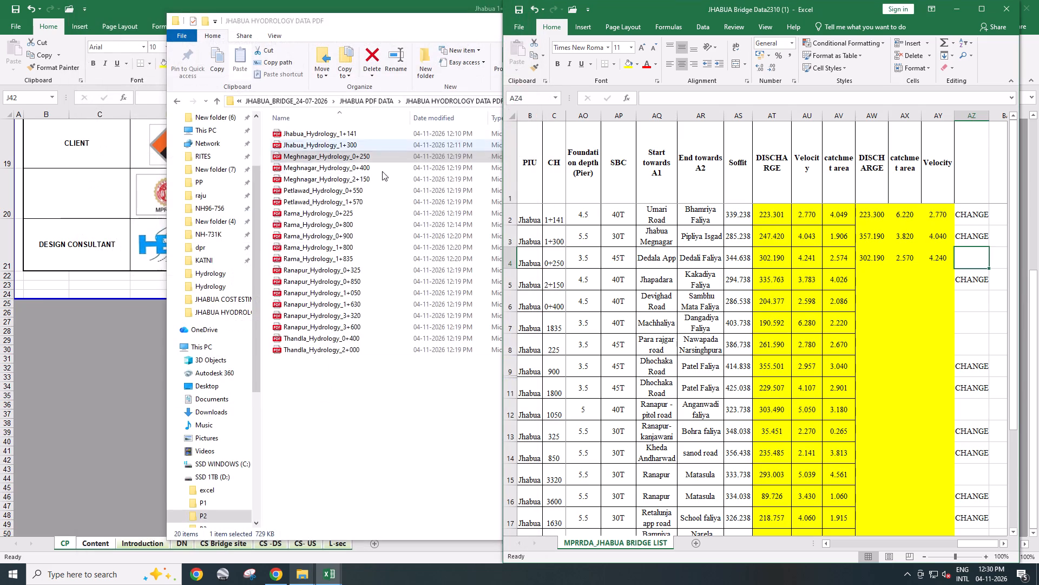
double_click(367, 170)
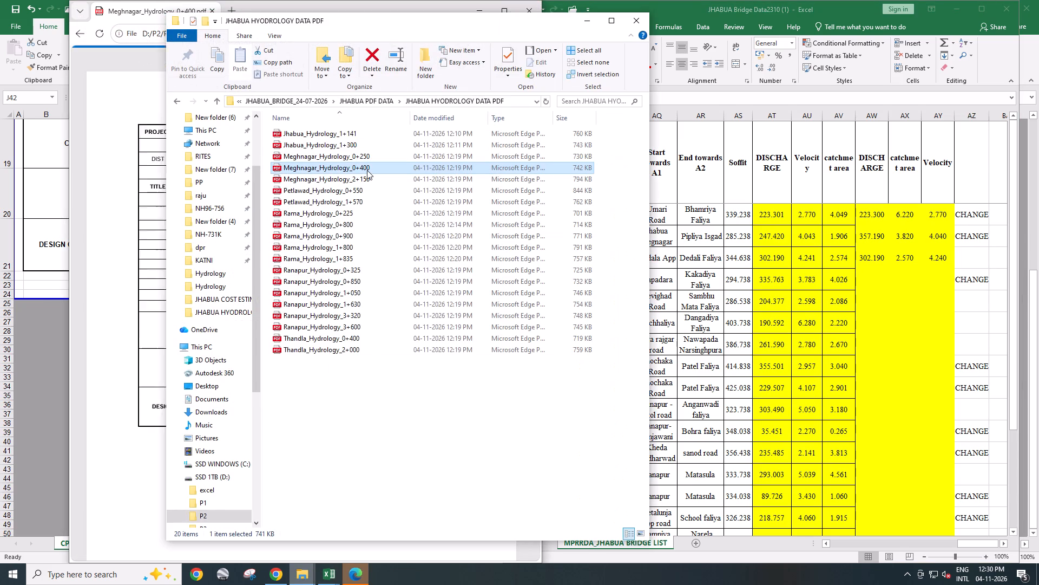
left_click(128, 259)
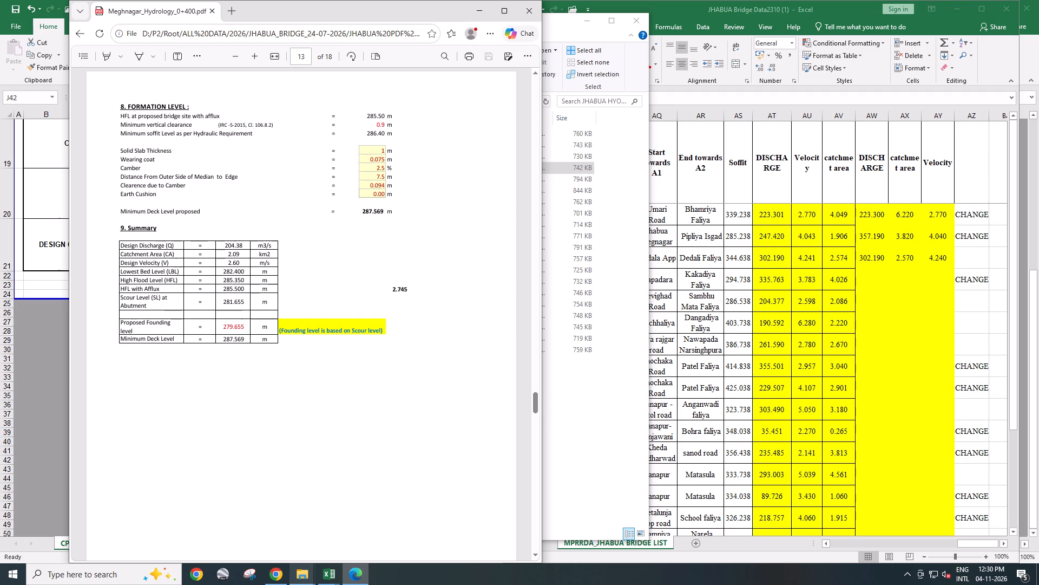
scroll(200, 275, "up", 3)
scroll(200, 275, "down", 3)
scroll(205, 278, "up", 2, "ctrl")
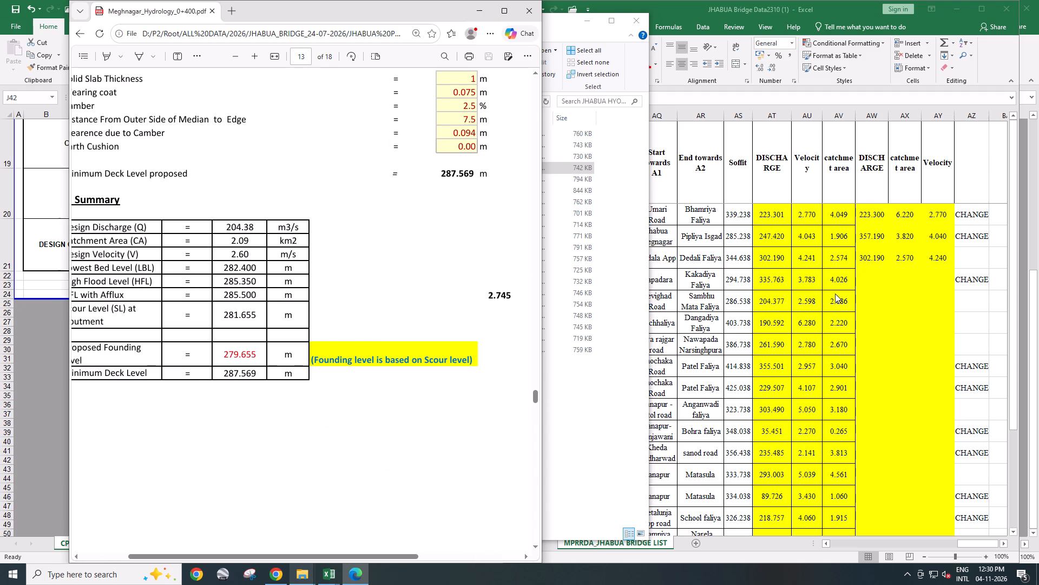
Enter discharge 204.38, catchment area 2.09 and velocity 2.60 from the 0+400 PDF in AW5, AX5 and AY5.
left_click(836, 294)
left_click(859, 282)
type("204.38")
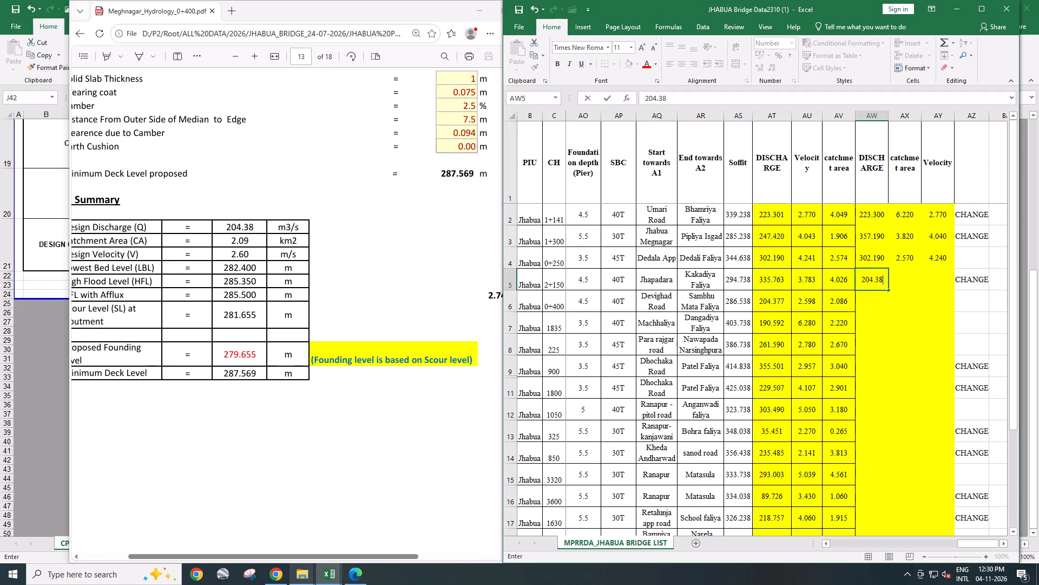
key("Right")
type("2.09")
key("Right")
type("2.6")
key("0")
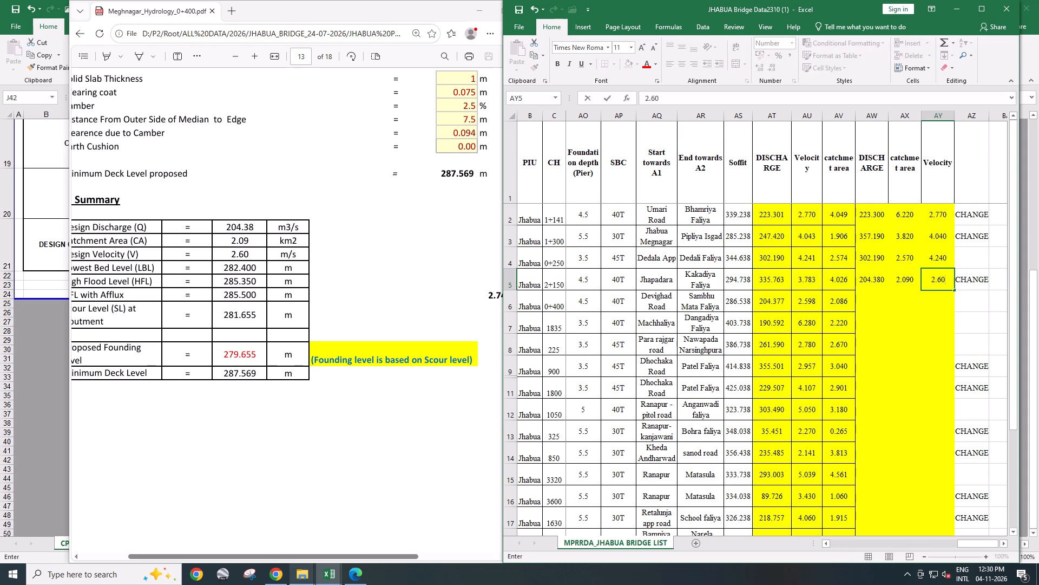
key("Return")
Close the 0+400 PDF, open Meghnagar_Hydrology_2+150 and enlarge its Summary table on page 13.
left_click(240, 179)
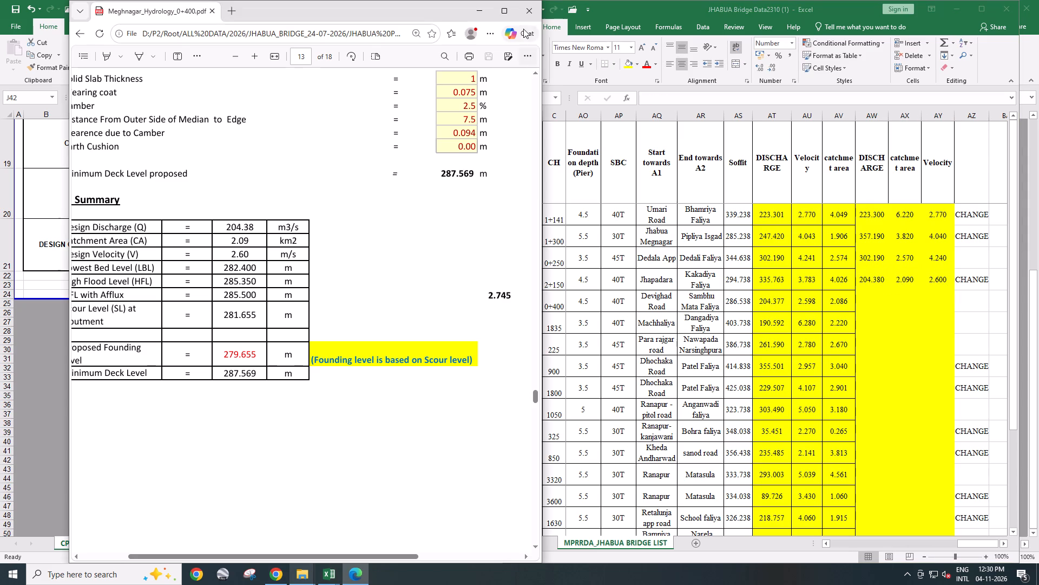
left_click(526, 13)
double_click(306, 180)
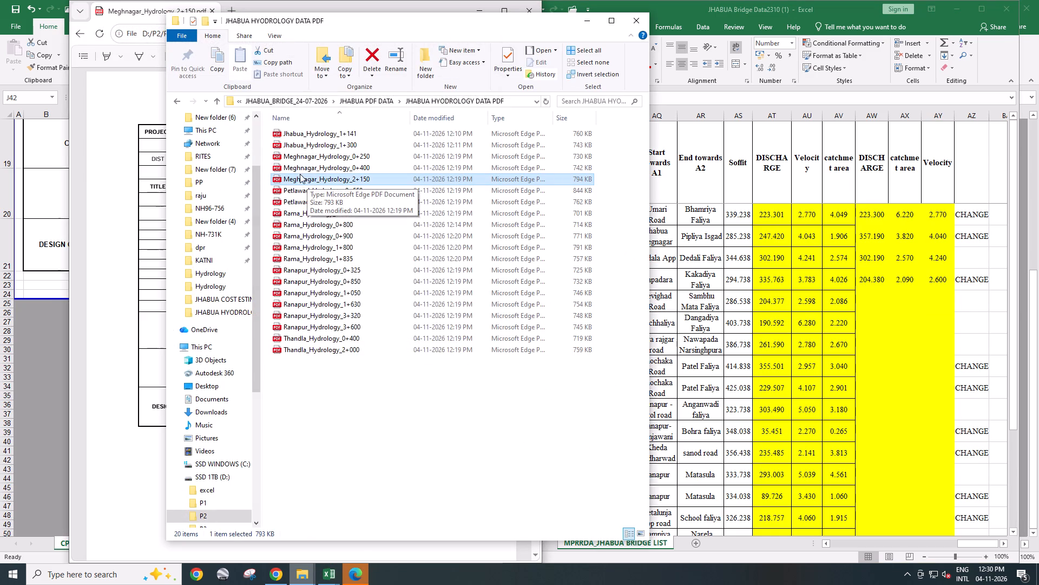
left_click(156, 200)
left_click(299, 58)
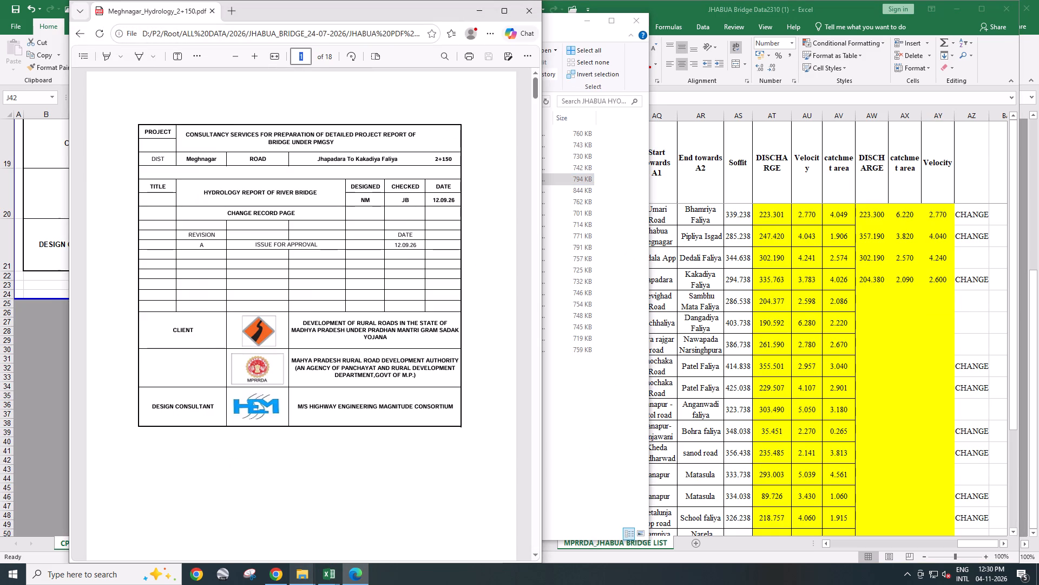
type("12")
key("Return")
scroll(268, 281, "up", 5)
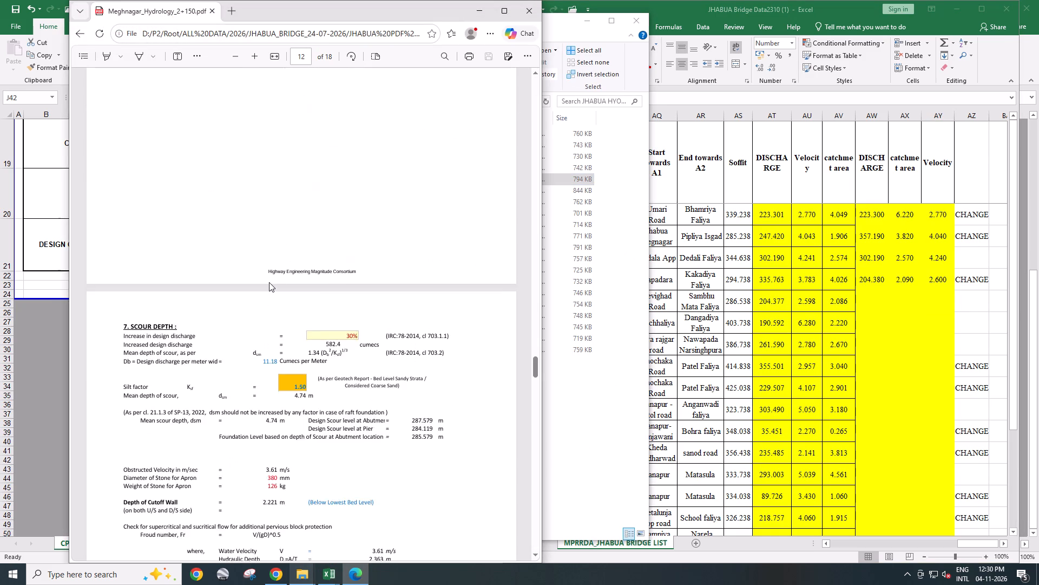
scroll(269, 282, "up", 3)
scroll(269, 282, "down", 8)
scroll(269, 282, "up", 1)
scroll(269, 282, "down", 1)
scroll(269, 282, "up", 1)
scroll(269, 282, "down", 5)
scroll(269, 282, "up", 1)
scroll(269, 282, "down", 2)
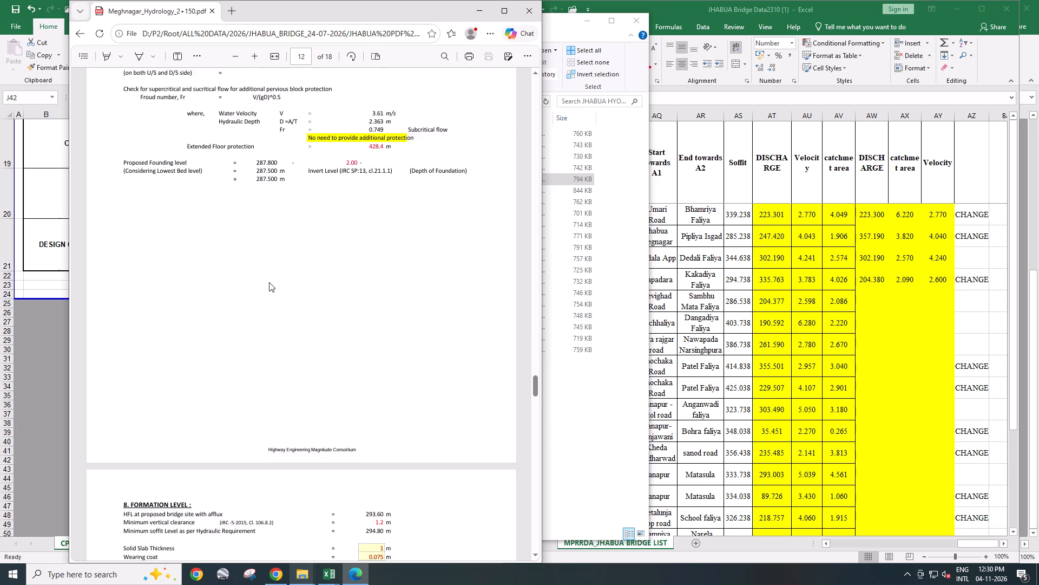
scroll(269, 282, "down", 3)
scroll(269, 282, "up", 1)
scroll(269, 282, "down", 5)
scroll(269, 282, "up", 1)
scroll(269, 282, "down", 1)
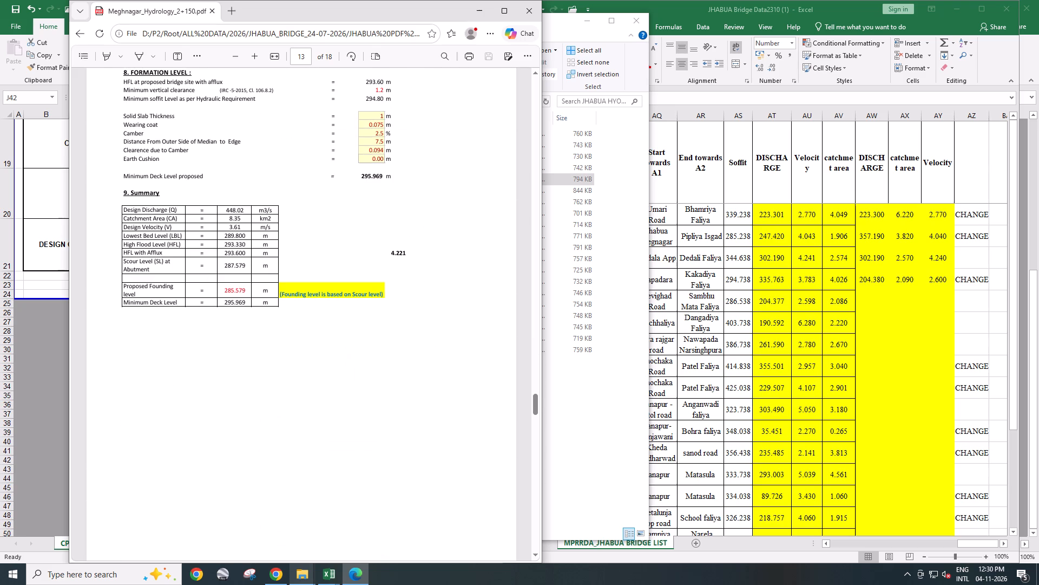
scroll(203, 274, "up", 1, "ctrl")
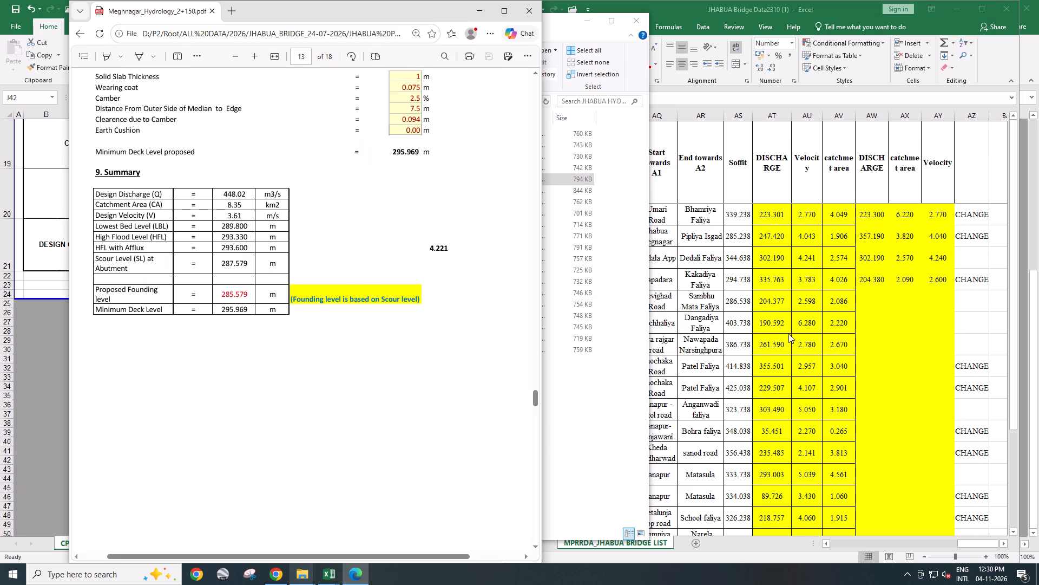
Move the discharge, catchment area and velocity values from AW5:AY5 to AW6:AY6, the row of bridge 0+400.
left_click(798, 337)
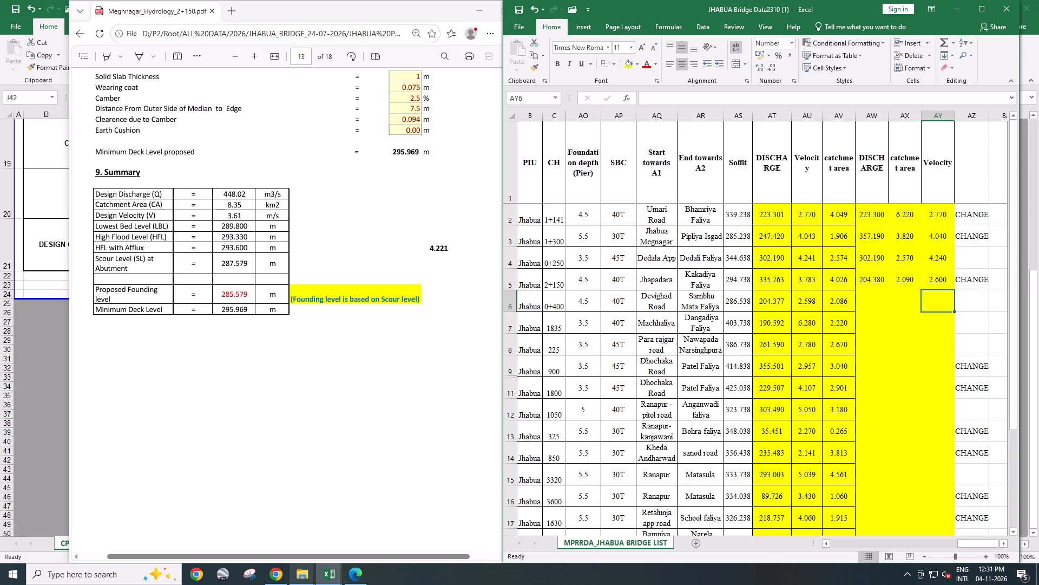
left_click_drag(875, 279, 935, 281)
key("ctrl+c")
left_click(870, 305)
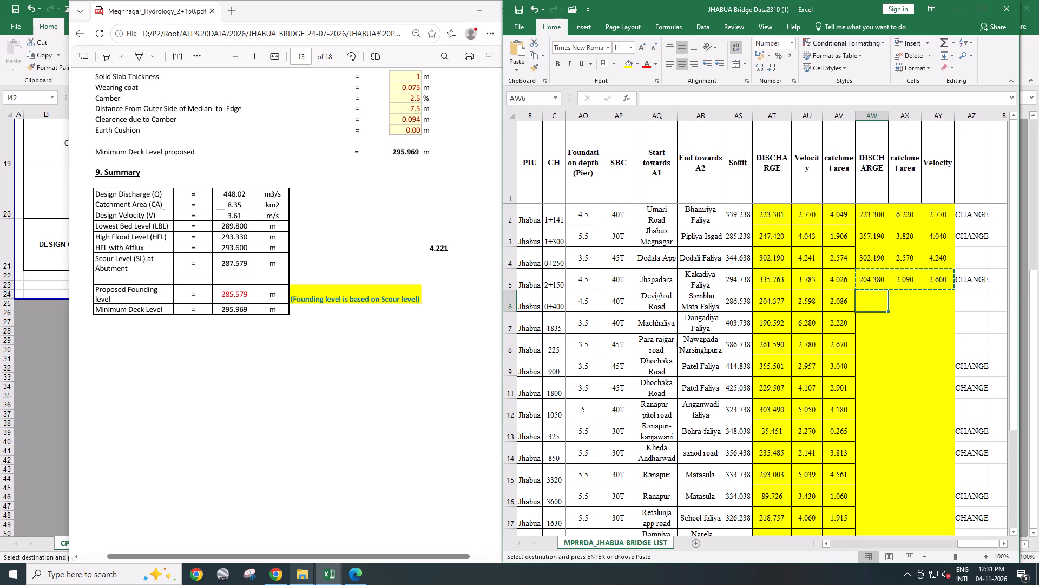
key("ctrl+v")
left_click(909, 336)
key("Escape")
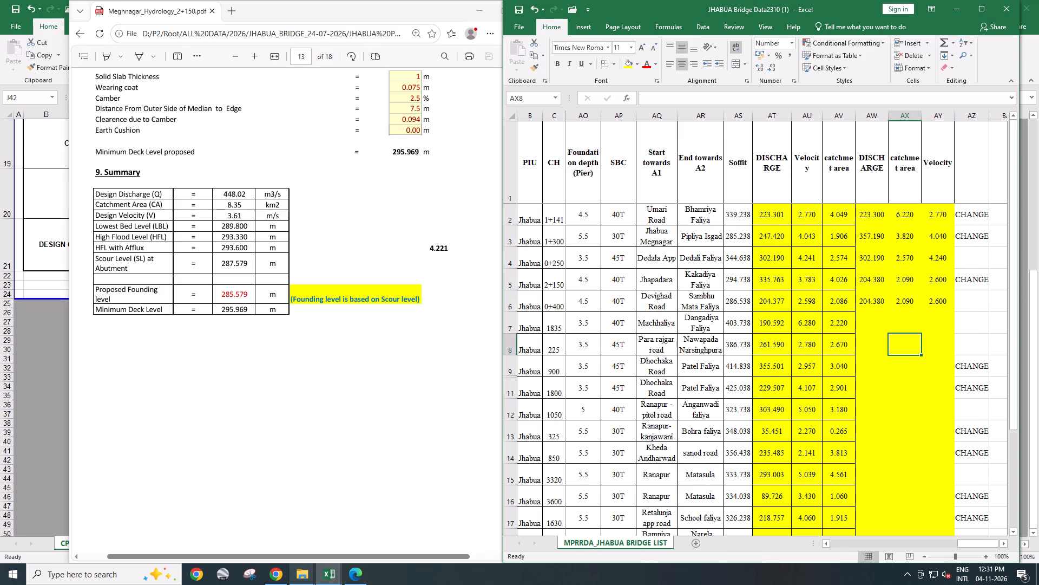
left_click_drag(872, 281, 946, 281)
key("Delete")
Copy the CHANGE mark from AZ5 to AZ6 for bridge 0+400 and save the workbook.
left_click(967, 282)
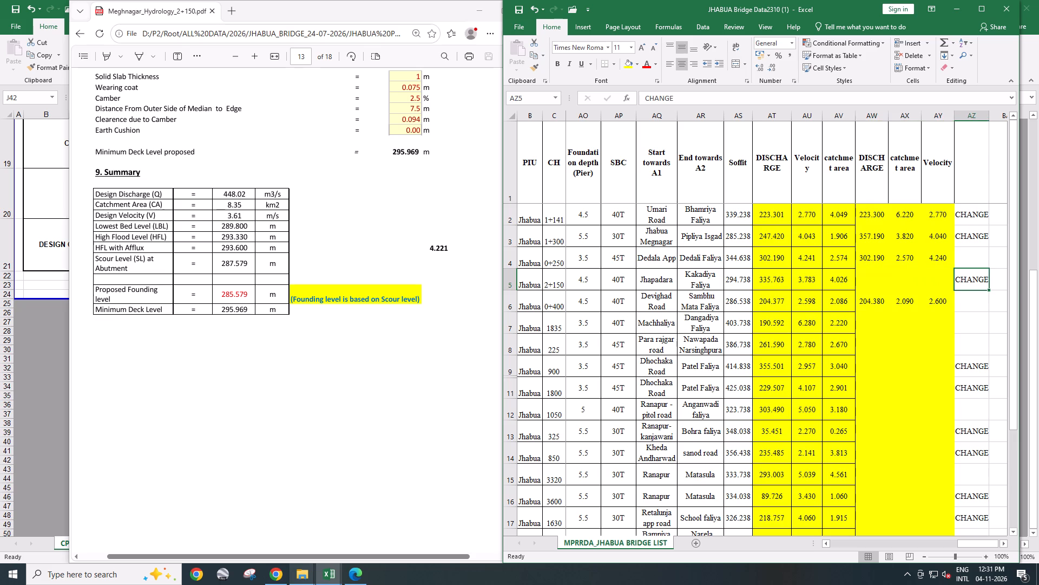
key("ctrl+c")
left_click(964, 301)
key("ctrl+v")
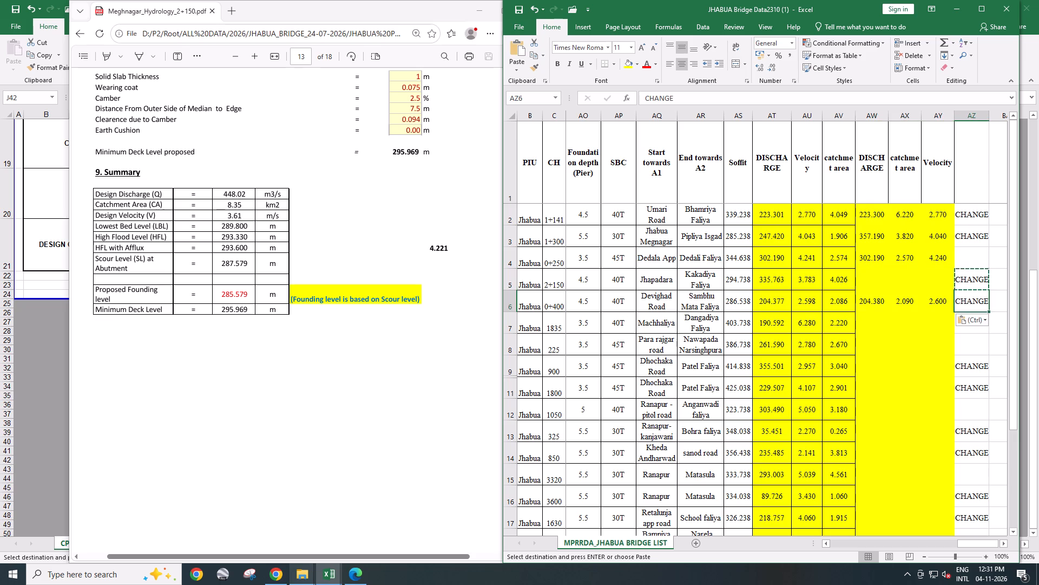
key("ctrl+s")
left_click(902, 321)
Select AW5, the new discharge cell for bridge 2+150.
left_click(870, 280)
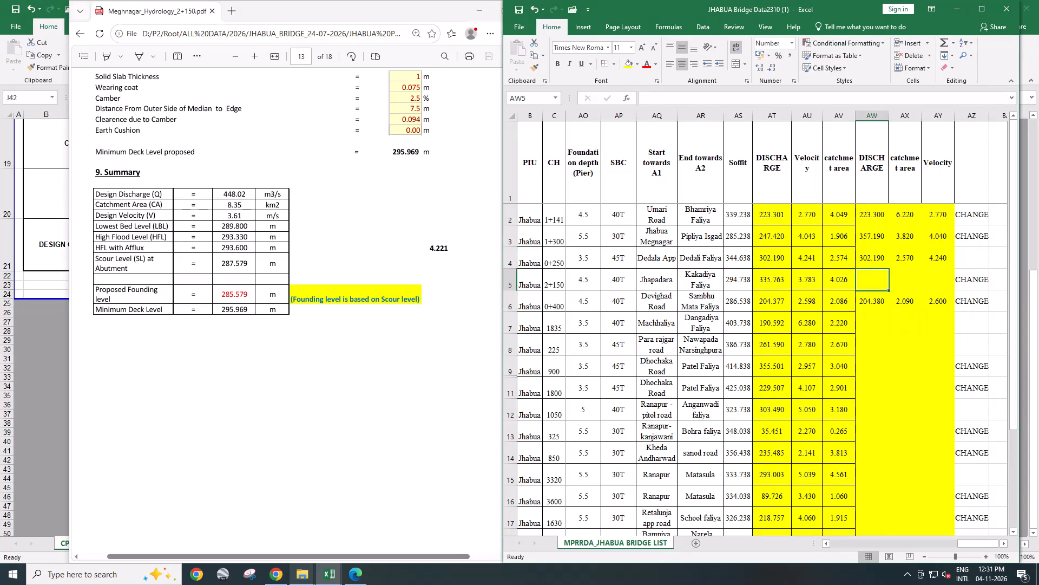
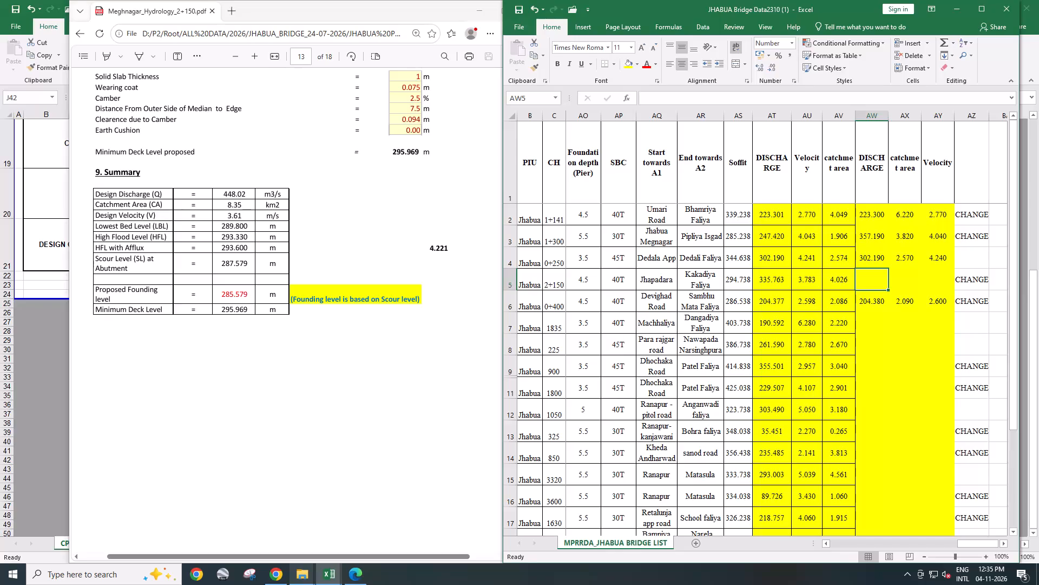
Enter discharge 448.02, catchment area 8.35 and velocity 3.61 in AW5:AY5 for bridge 2+150 and save the workbook.
type("448.02")
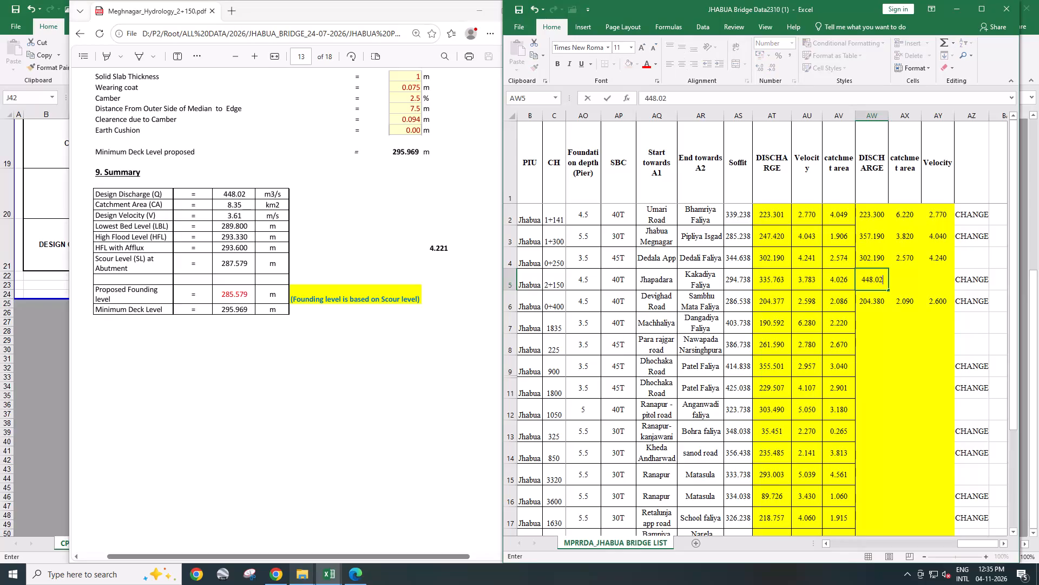
key("Right")
type("8.35")
key("Right")
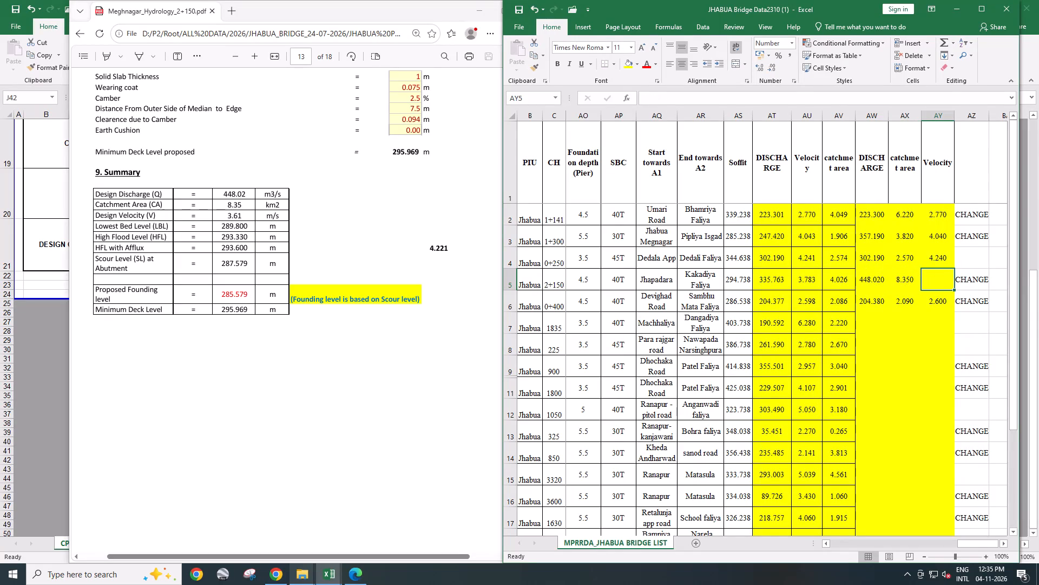
type("3.61")
key("Return")
key("ctrl+s")
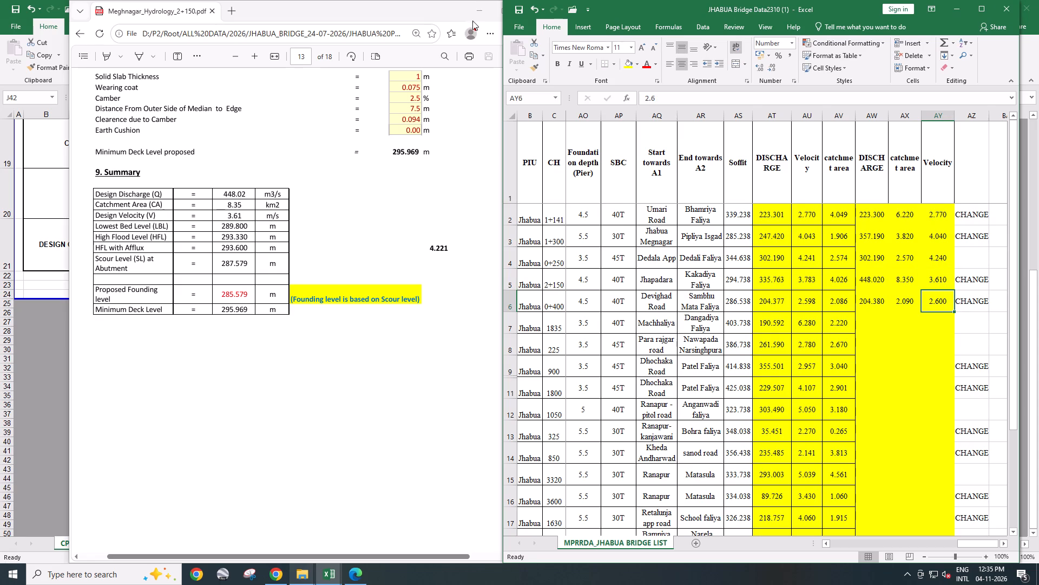
Close the 2+150 PDF, open Petlawad_Hydrology_0+550 and bring up its Summary table on page 13.
left_click_drag(436, 10, 400, 11)
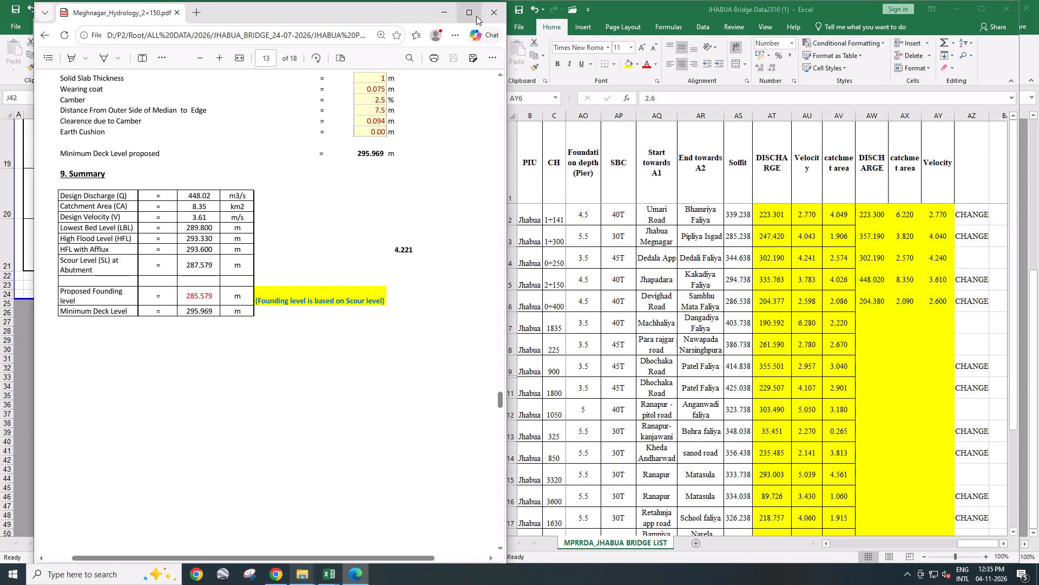
left_click(491, 12)
double_click(340, 191)
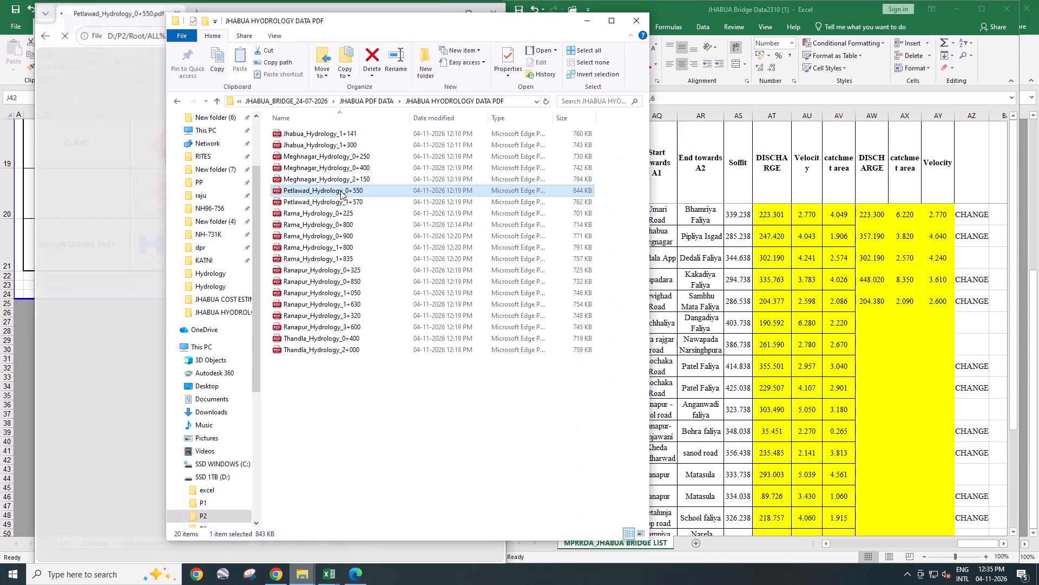
left_click(120, 196)
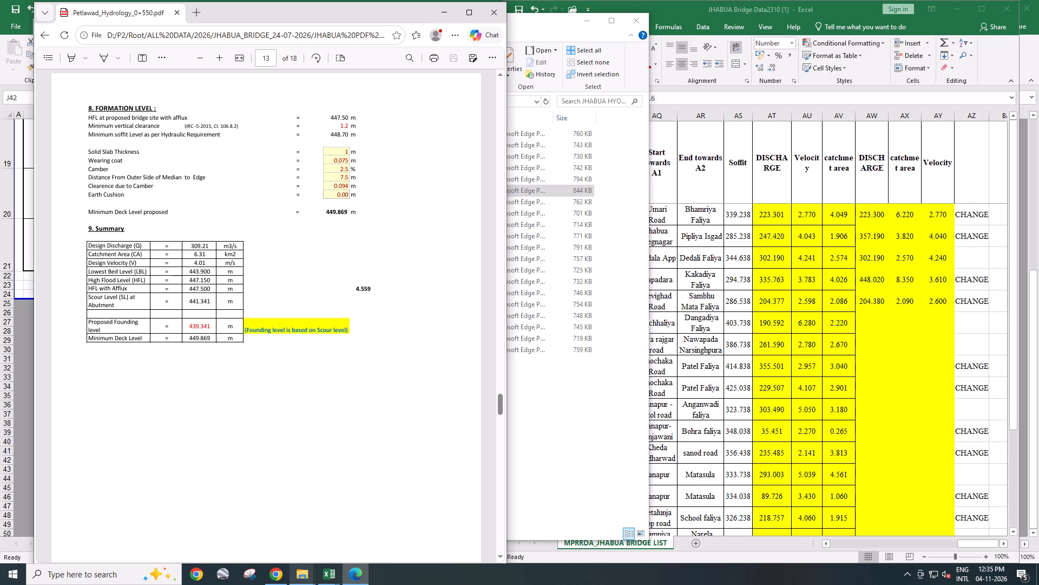
scroll(172, 279, "up", 2)
scroll(172, 279, "down", 3)
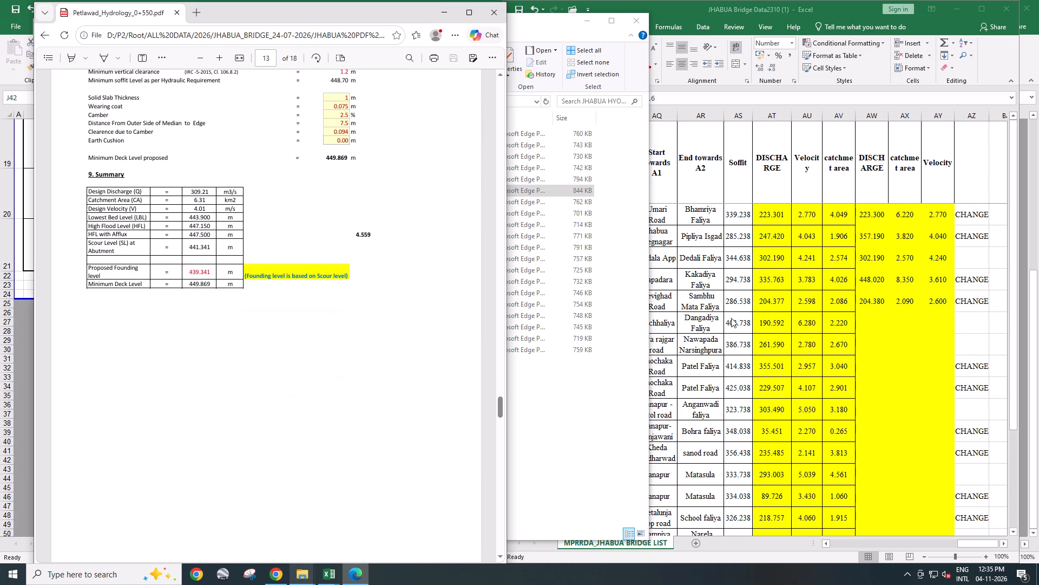
In the bridge data workbook, enter discharge 309.21, catchment area 6.31 and velocity 4.01 in AW21:AY21 for bridge 550.
left_click(739, 324)
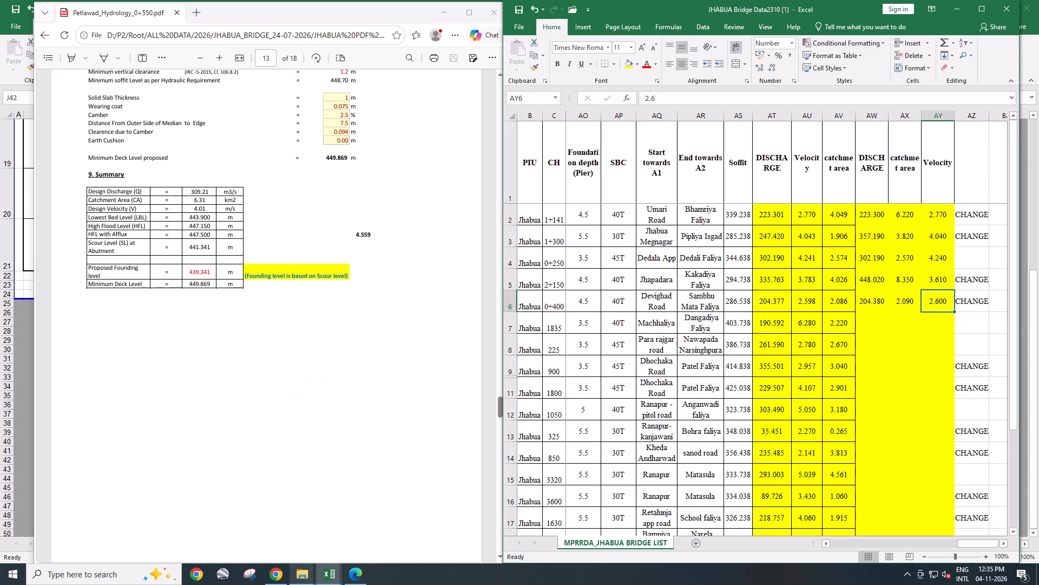
scroll(558, 320, "down", 4)
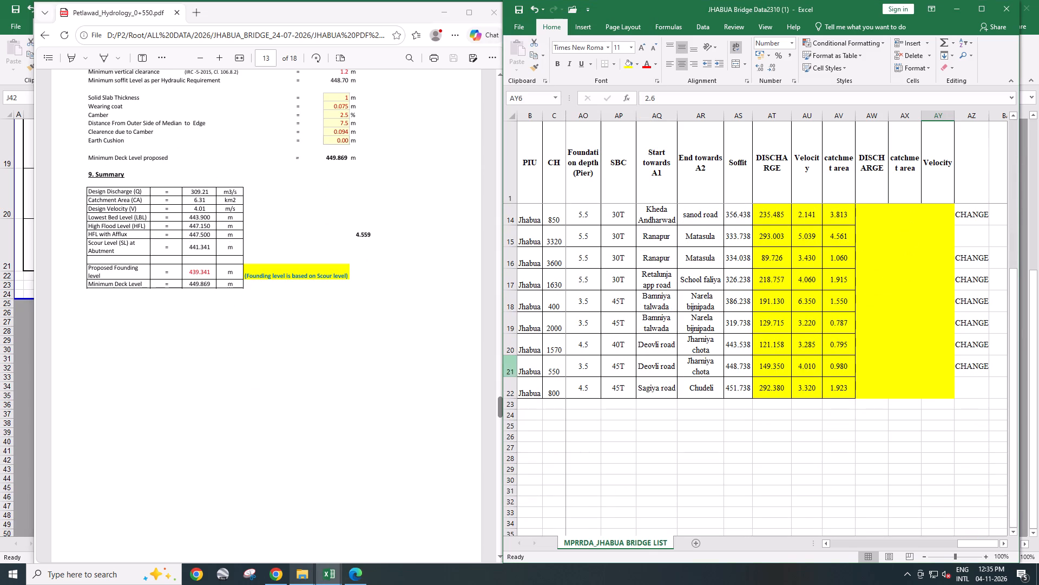
left_click(508, 364)
left_click(863, 369)
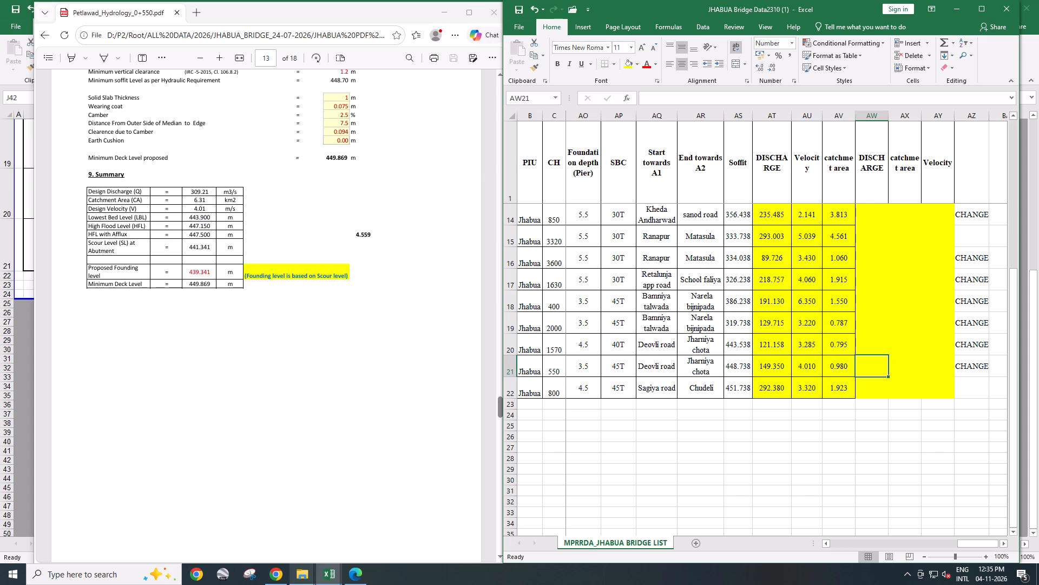
type("309.21")
key("Right")
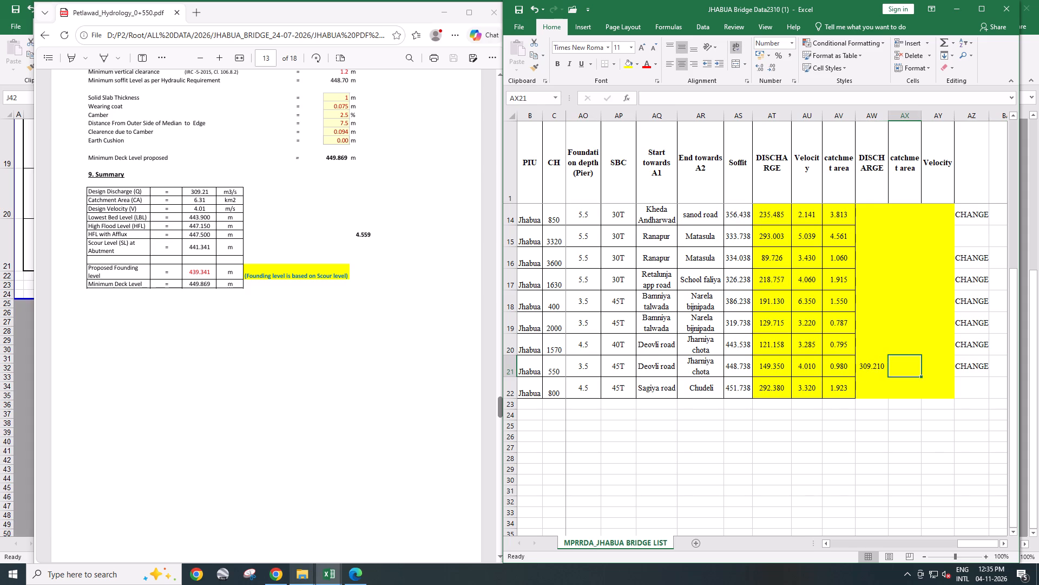
type("6.31")
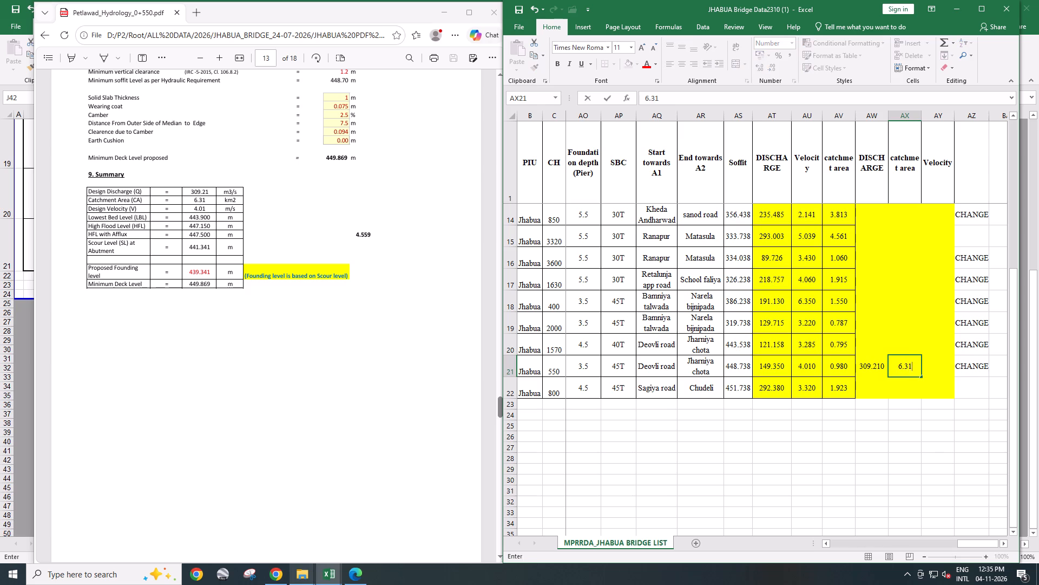
key("Right")
type("4.01")
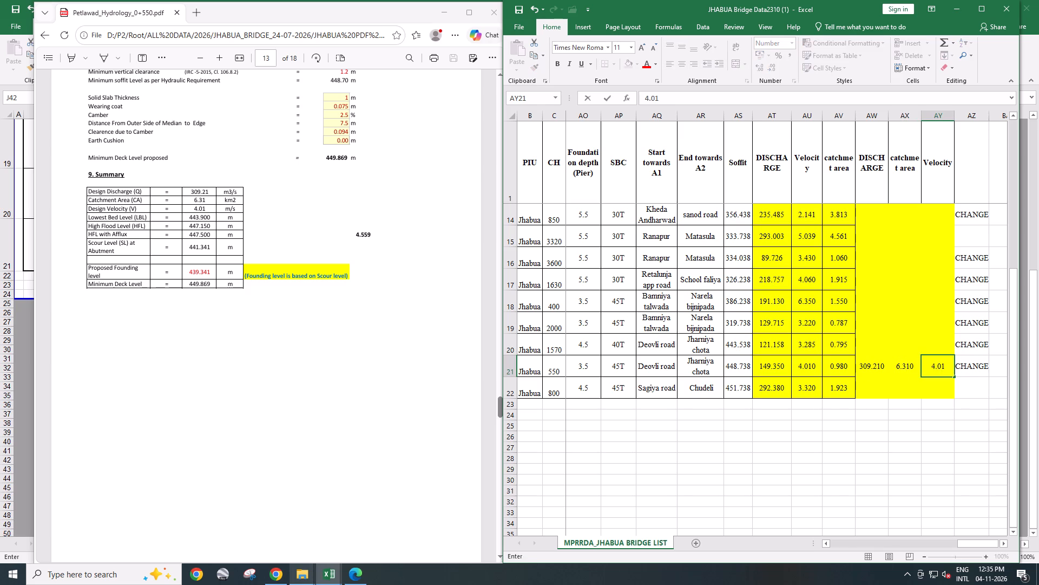
Close the 0+550 PDF, open Petlawad_Hydrology_1+570 and go to its Summary table on page 13.
left_click(487, 16)
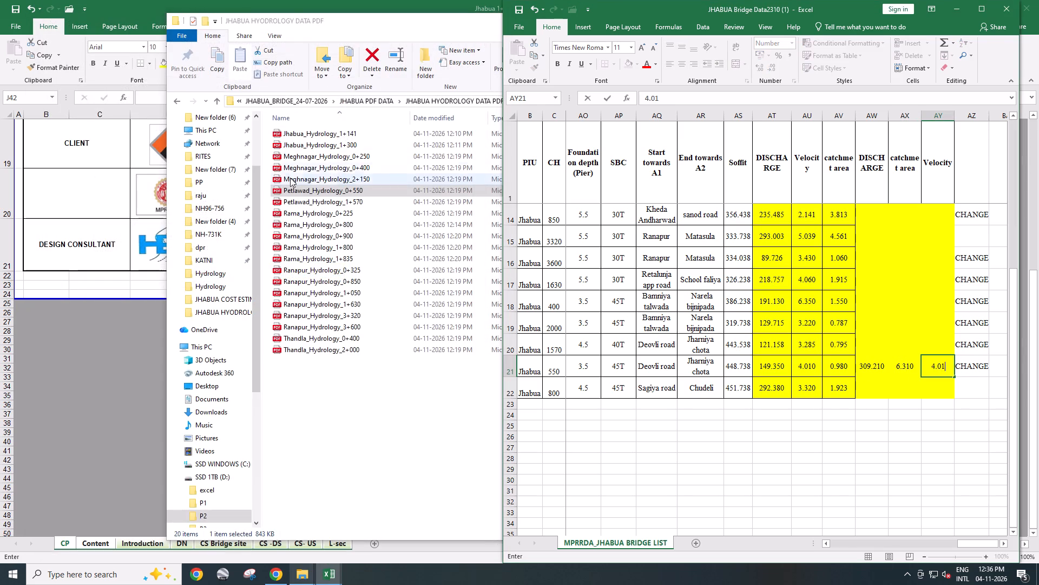
double_click(306, 201)
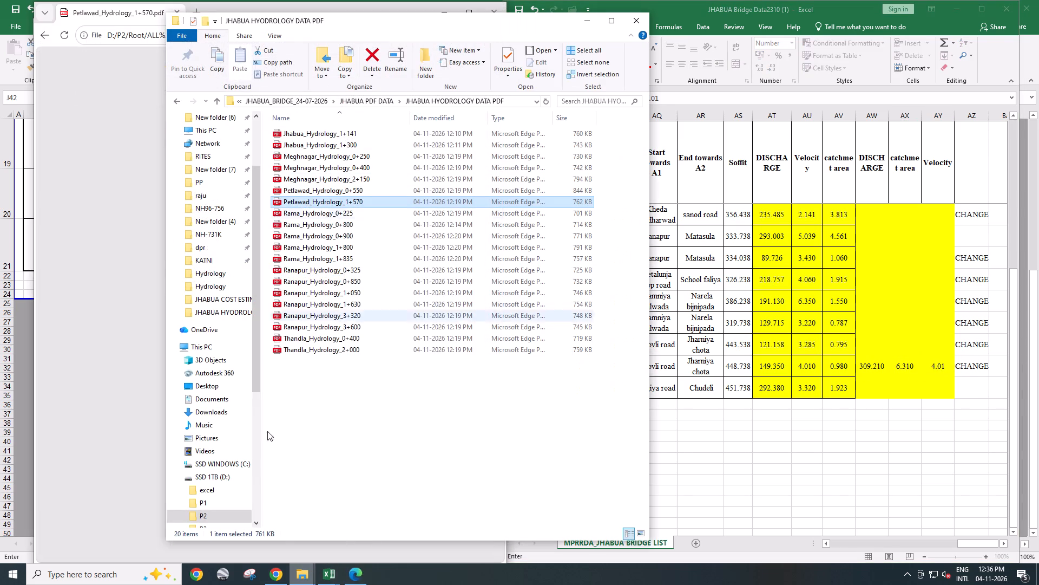
left_click(134, 407)
left_click(269, 62)
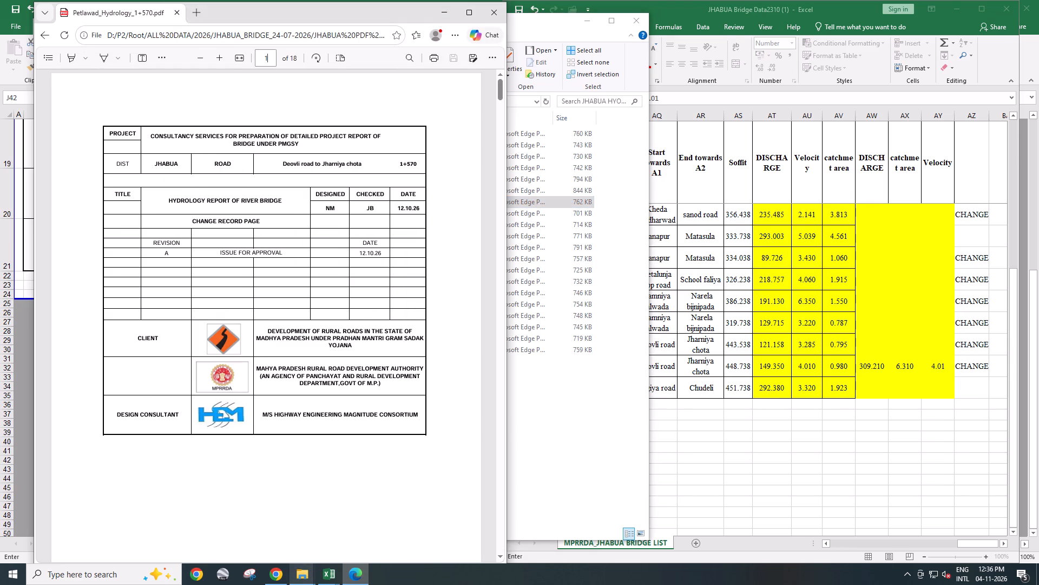
type("13")
key("Return")
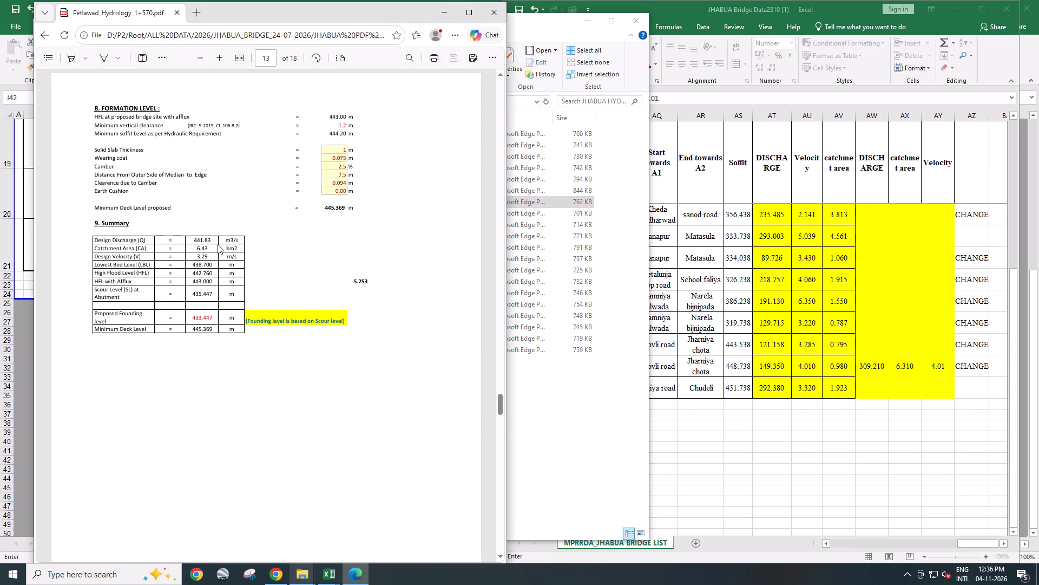
In the bridge data workbook, enter discharge 441.83, catchment area 6.43 and velocity 3.29 in AW20:AY20 for bridge 1570.
left_click(814, 389)
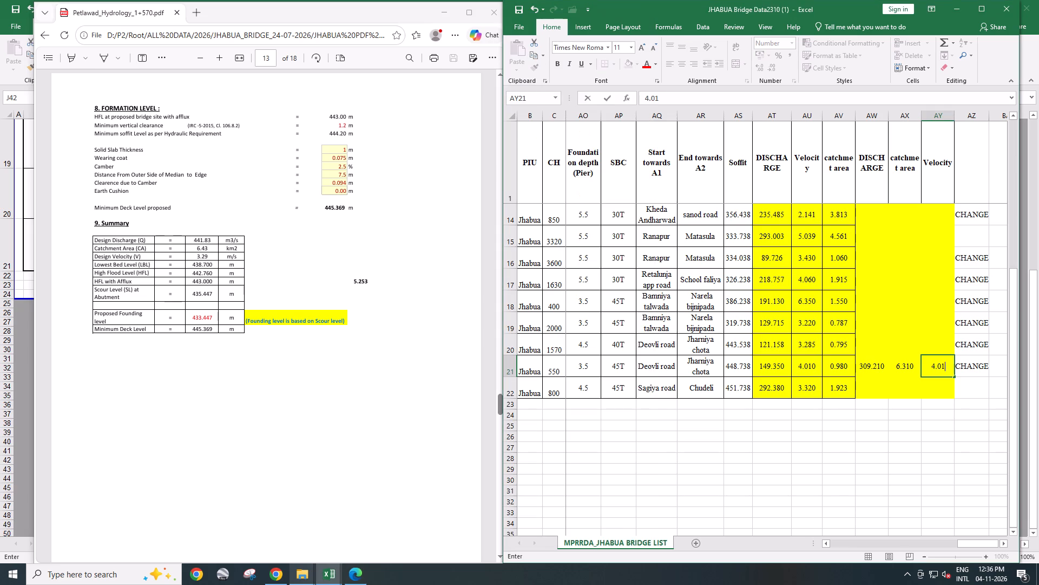
left_click(866, 342)
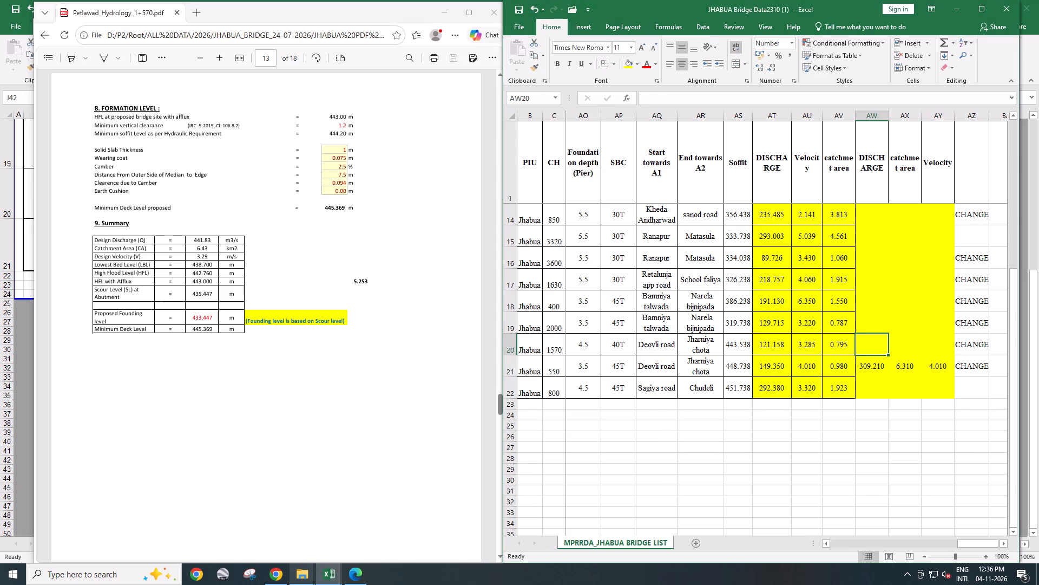
type("441.83")
key("Right")
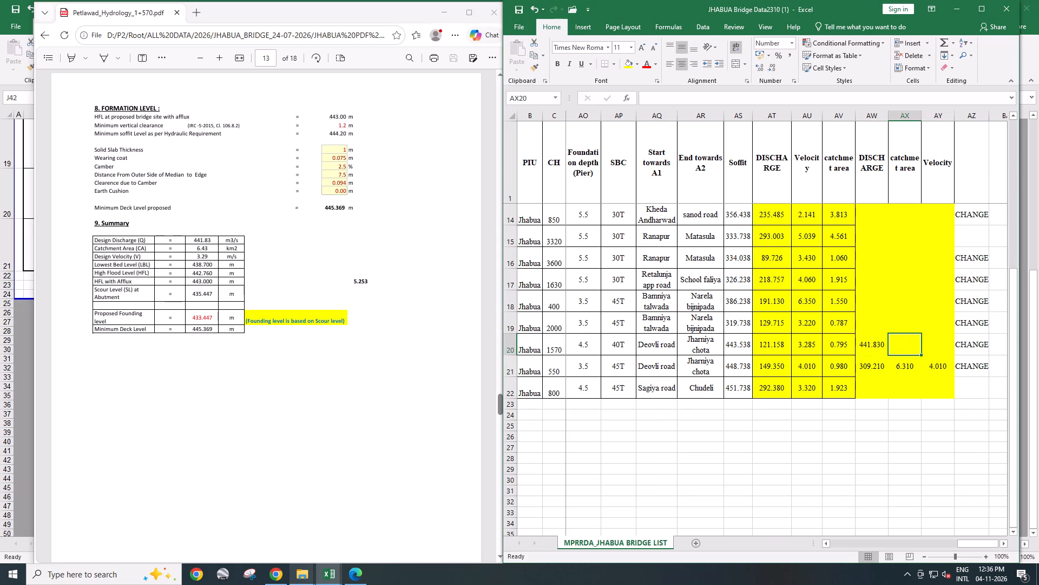
type("6.43")
key("Right")
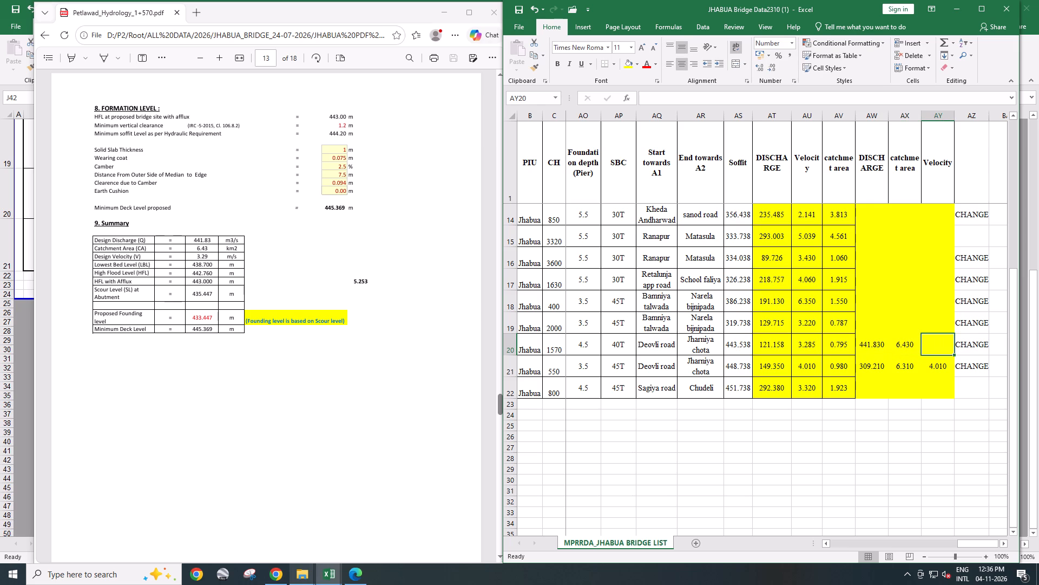
type("3.")
key("3")
key("BackSpace")
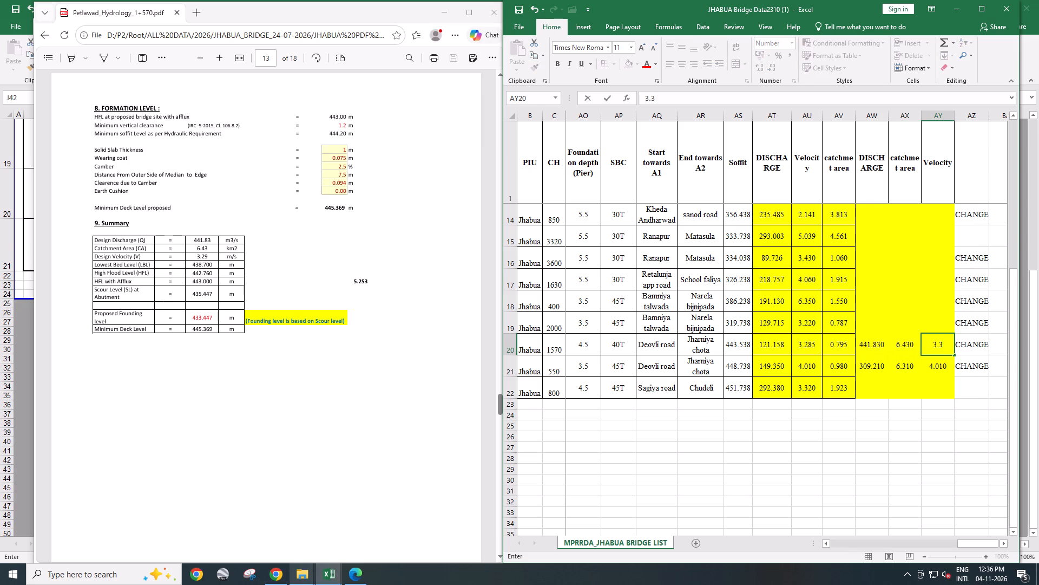
type("29")
key("Return")
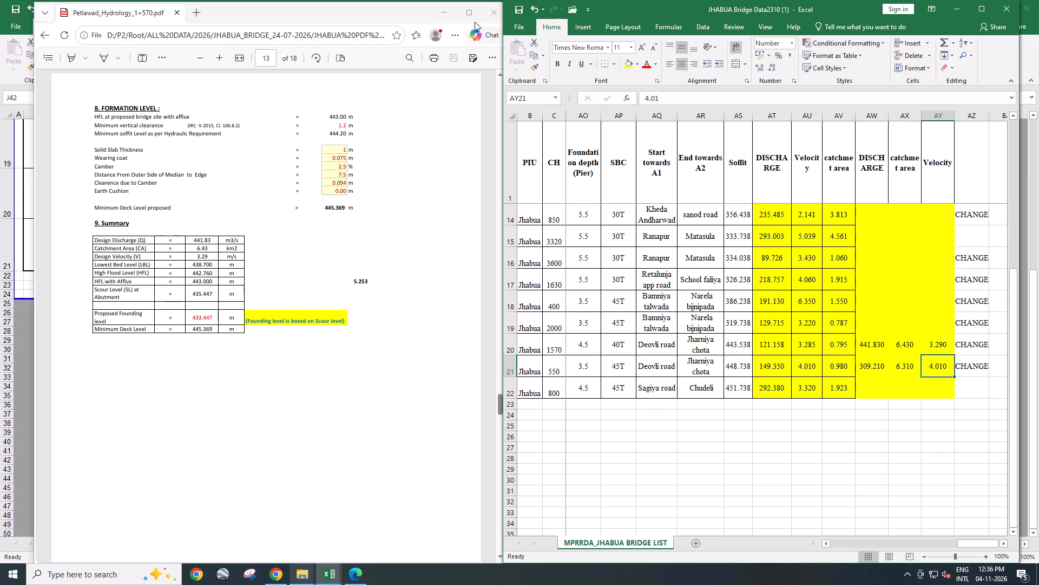
Close the 1+570 PDF, open Rama_Hydrology_0+225 and go to its Summary table on page 13.
left_click(486, 17)
double_click(317, 212)
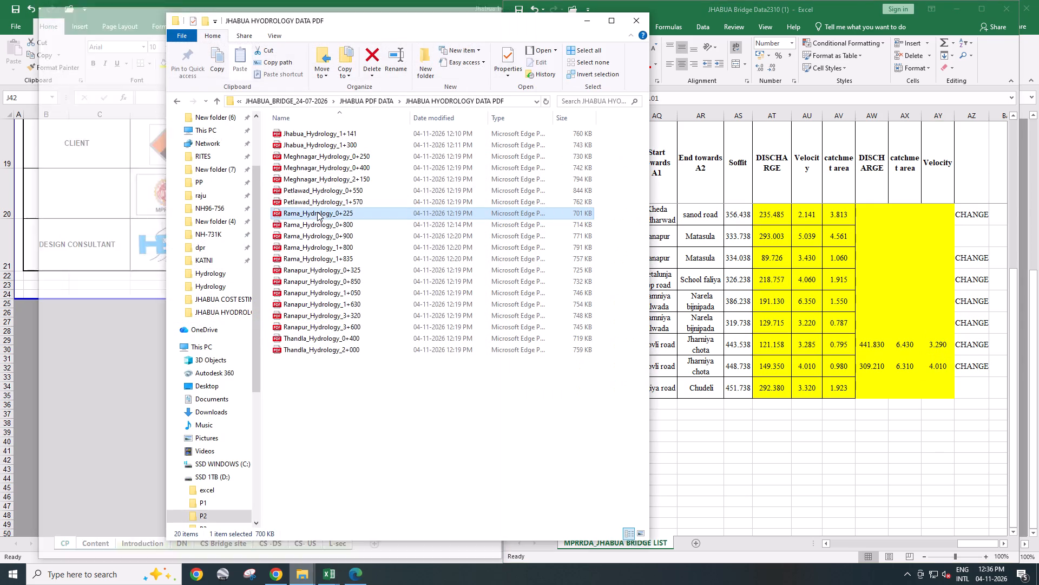
left_click(117, 288)
left_click(267, 62)
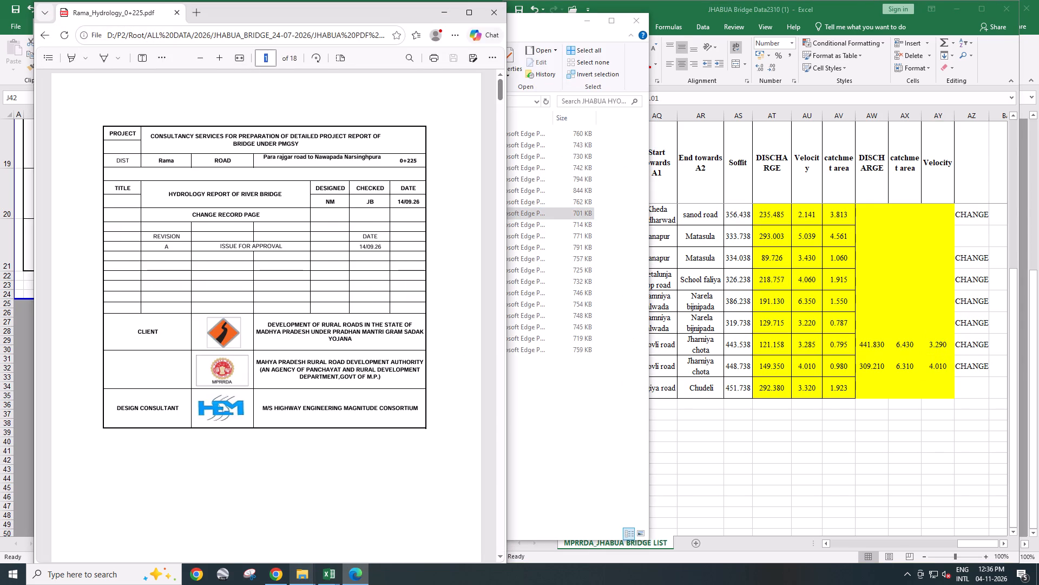
type("13")
key("Return")
In the bridge data workbook, enter discharge 261.59, catchment area 2.67 and velocity 2.78 in AW8:AY8 for bridge 225, and save.
left_click(729, 311)
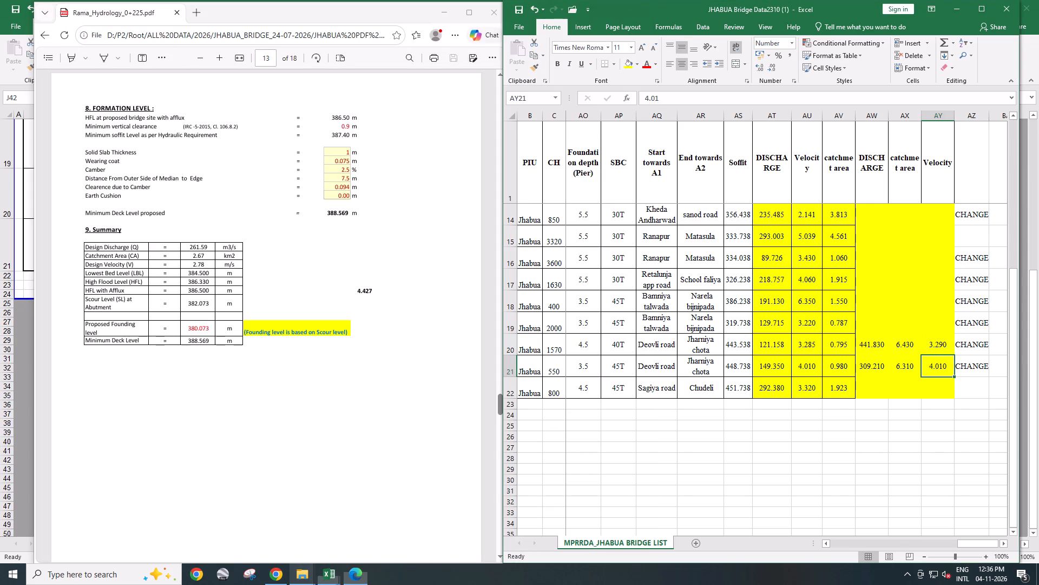
scroll(576, 293, "up", 3)
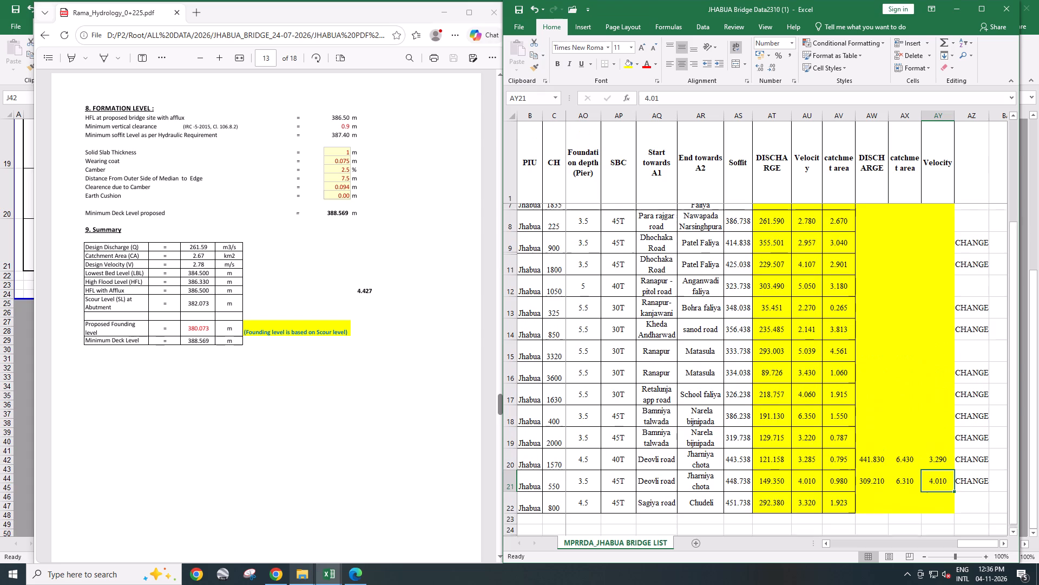
scroll(576, 293, "up", 1)
left_click(518, 344)
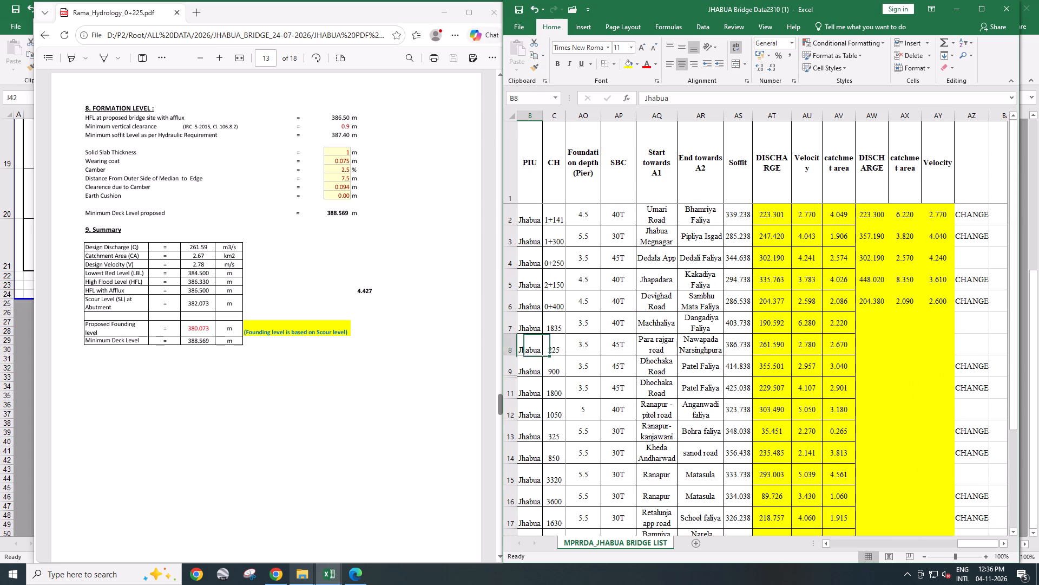
left_click(512, 344)
left_click(870, 343)
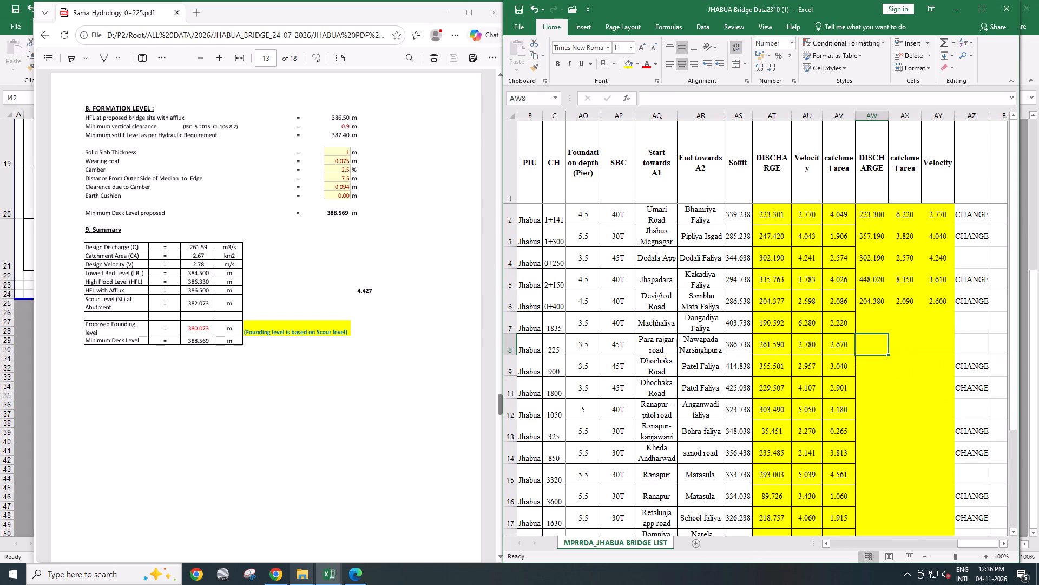
type("261.59")
key("Right")
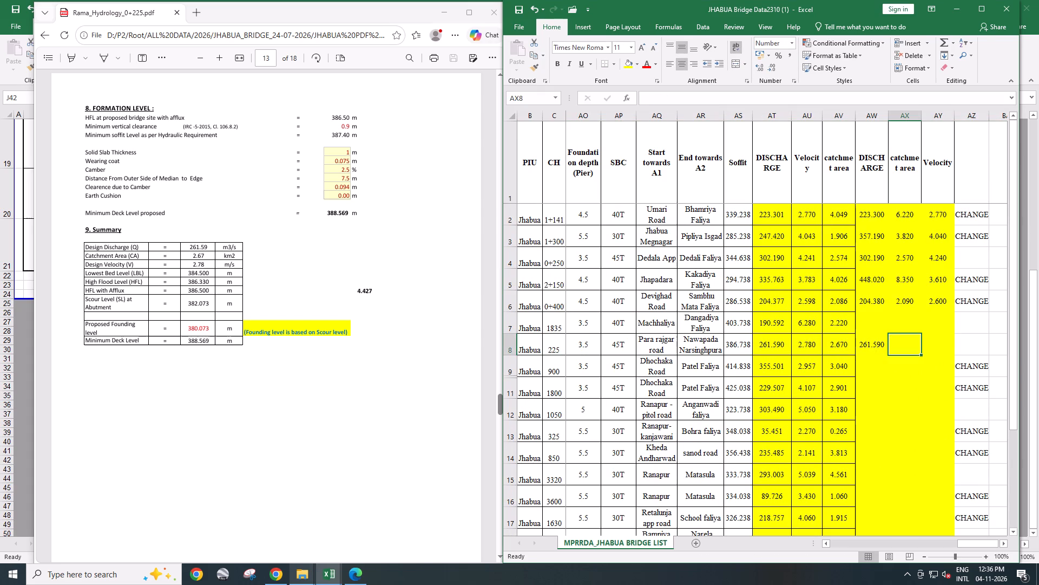
type("2.67")
key("Right")
type("2.78")
key("Right")
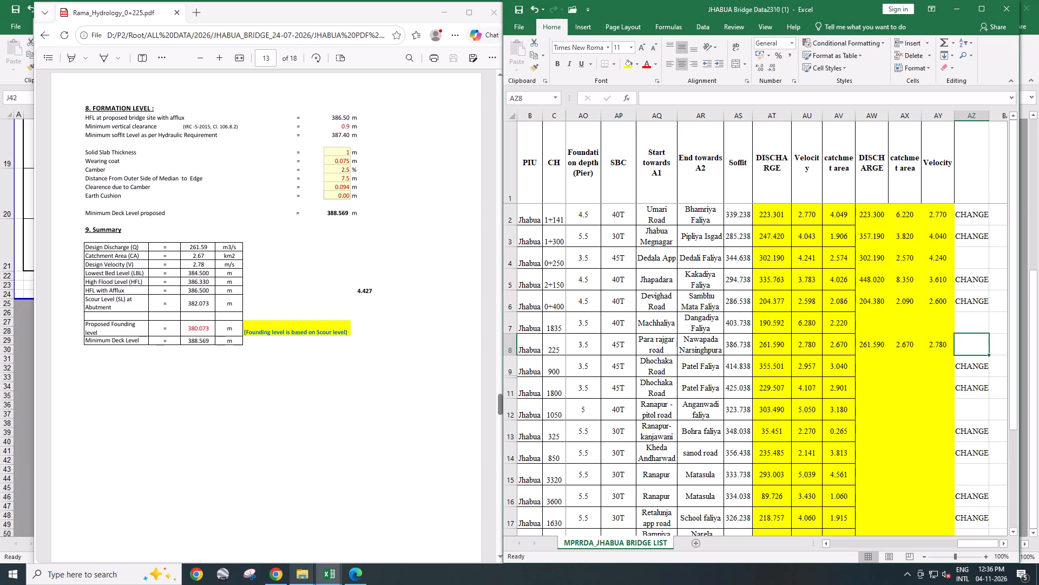
key("ctrl+s")
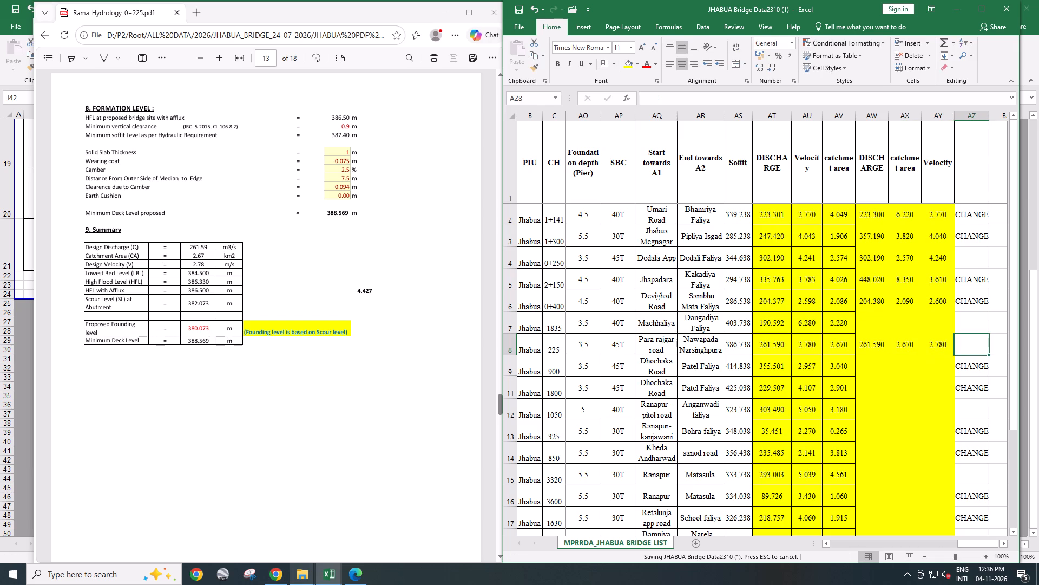
Close the 0+225 PDF and open Rama_Hydrology_0+800 at its Summary table on page 12.
left_click(324, 155)
left_click(489, 11)
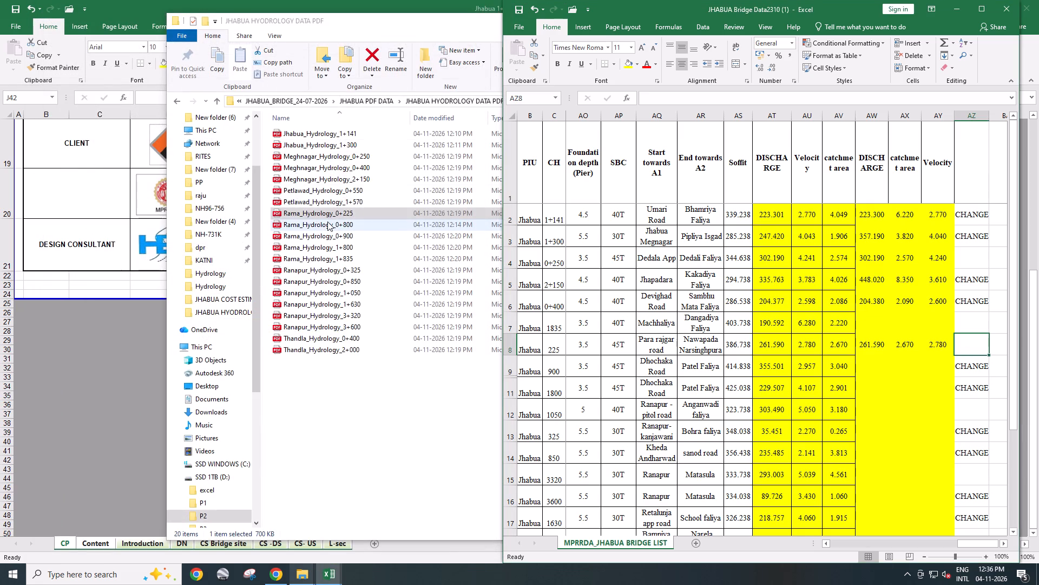
double_click(327, 222)
left_click(139, 249)
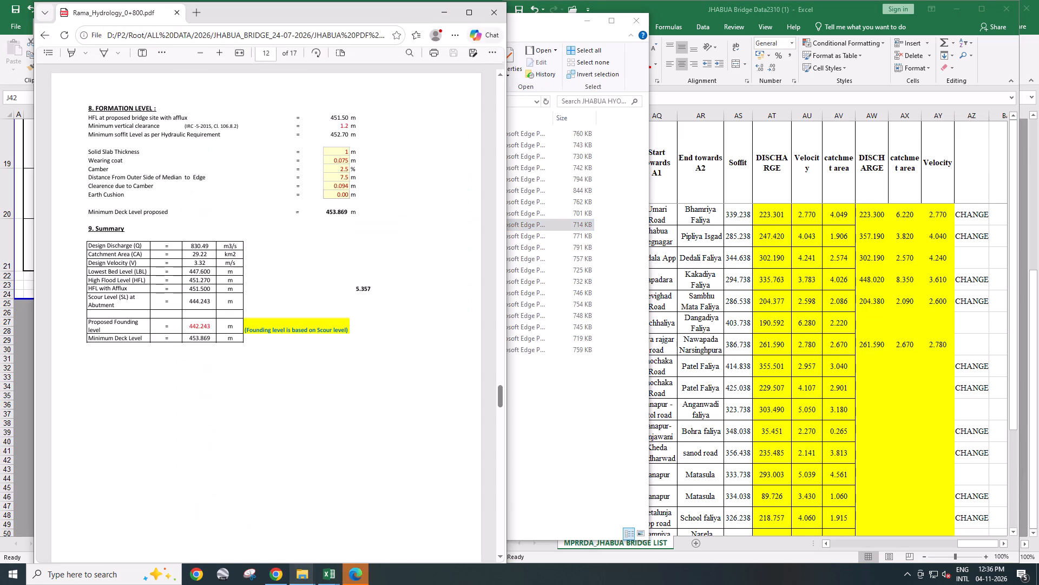
In the bridge data workbook, enter discharge 830.49, catchment area 29.22 and velocity 3.32 in AW22:AY22 for bridge 800.
left_click(820, 353)
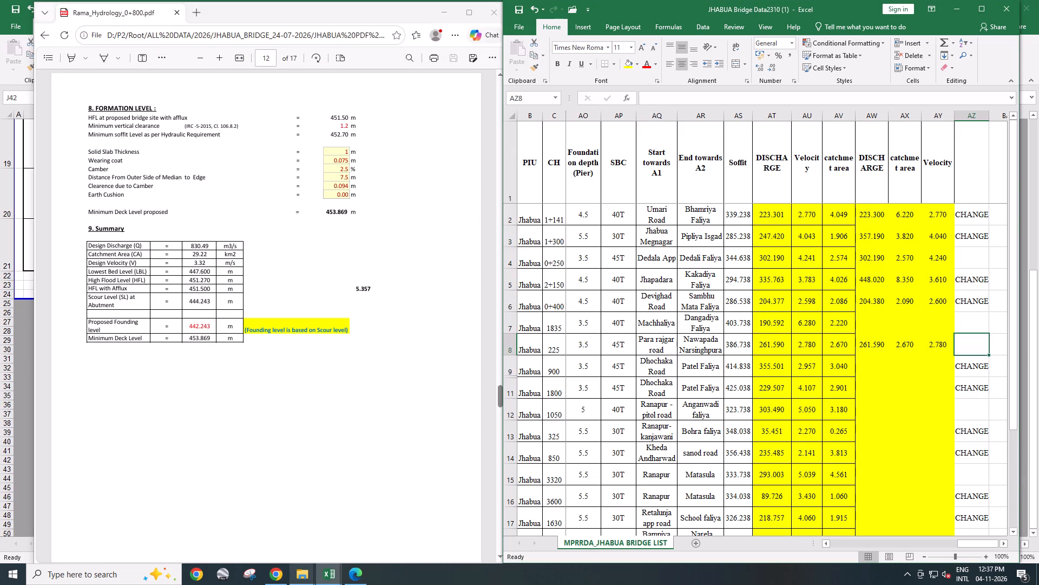
scroll(567, 466, "down", 2)
left_click(867, 499)
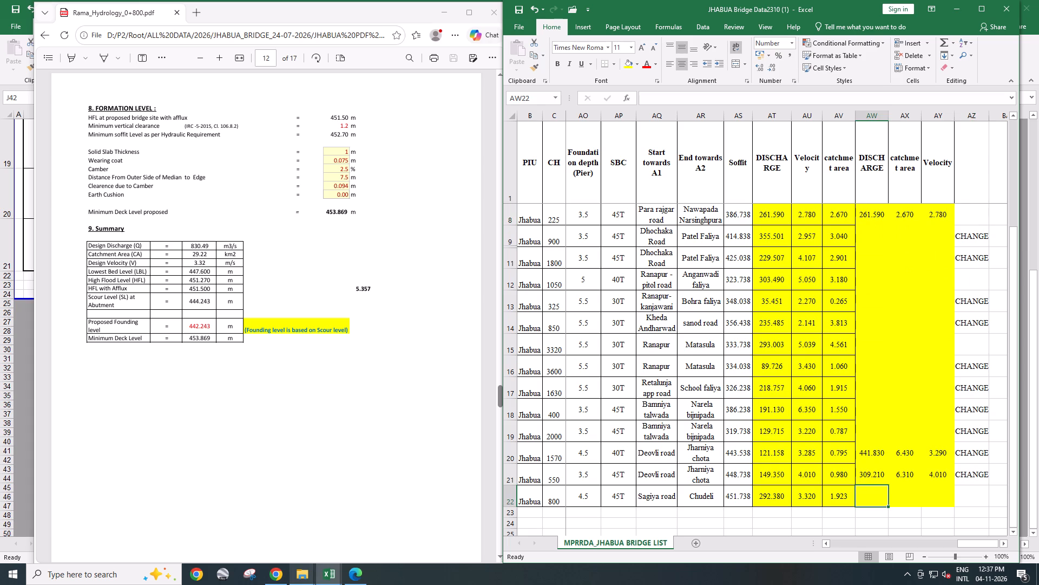
type("830")
type(".49")
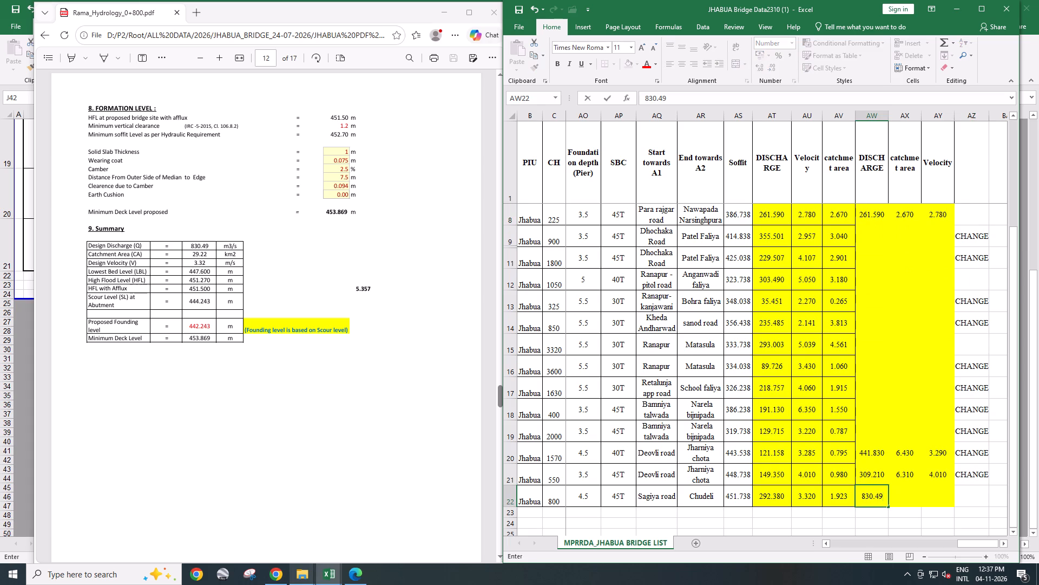
key("Right")
type("29.22")
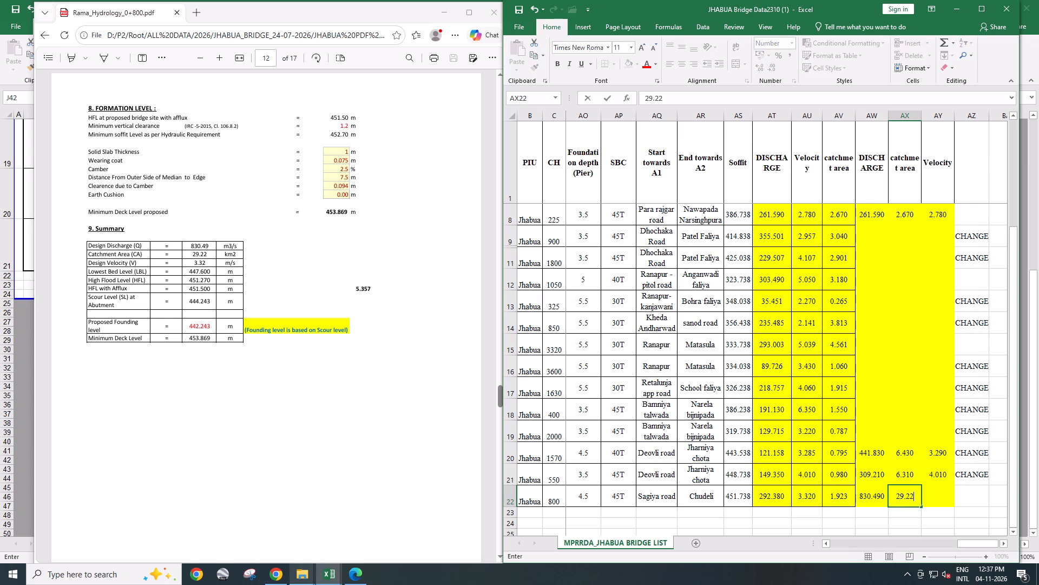
key("Right")
type("3.32")
key("Right")
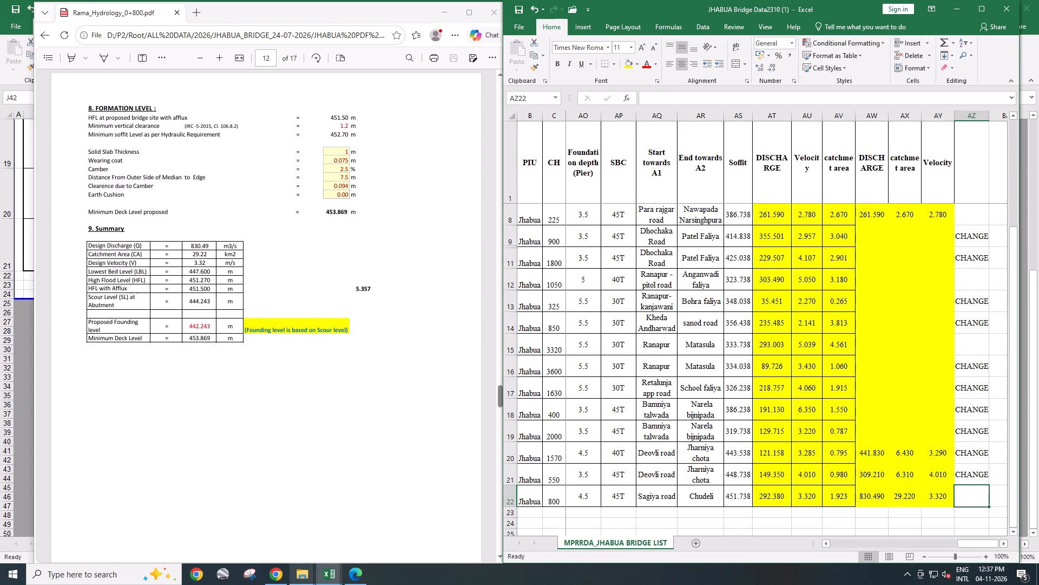
Copy the CHANGE remark from bridge 550's row into AZ22 for bridge 800, and save the workbook.
key("Up")
key("ctrl+c")
key("Down")
key("Return")
key("ctrl+s")
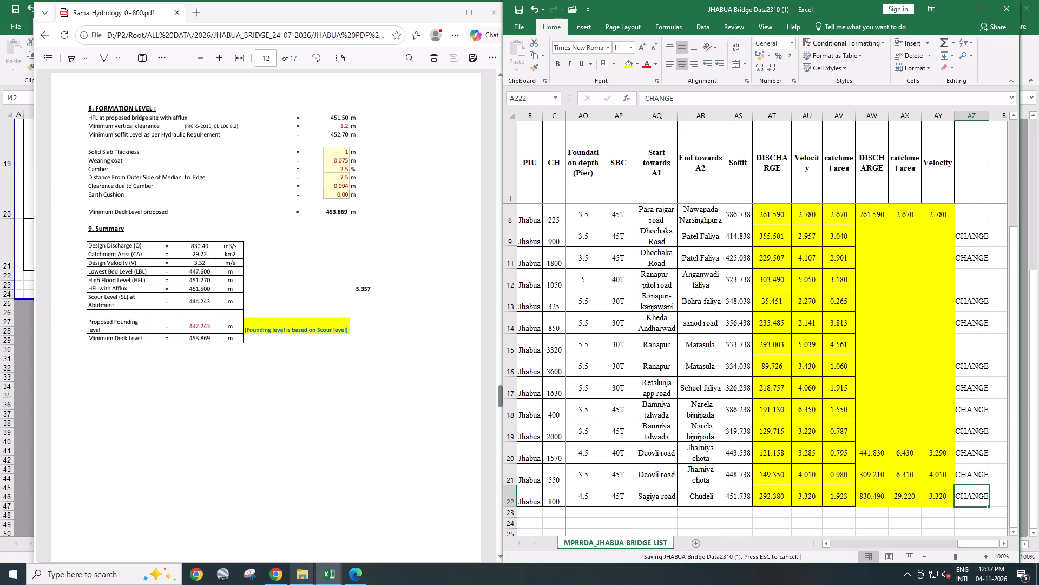
Close the 0+800 PDF, open Rama_Hydrology_0+900 and go to its Summary table on page 13.
left_click(495, 14)
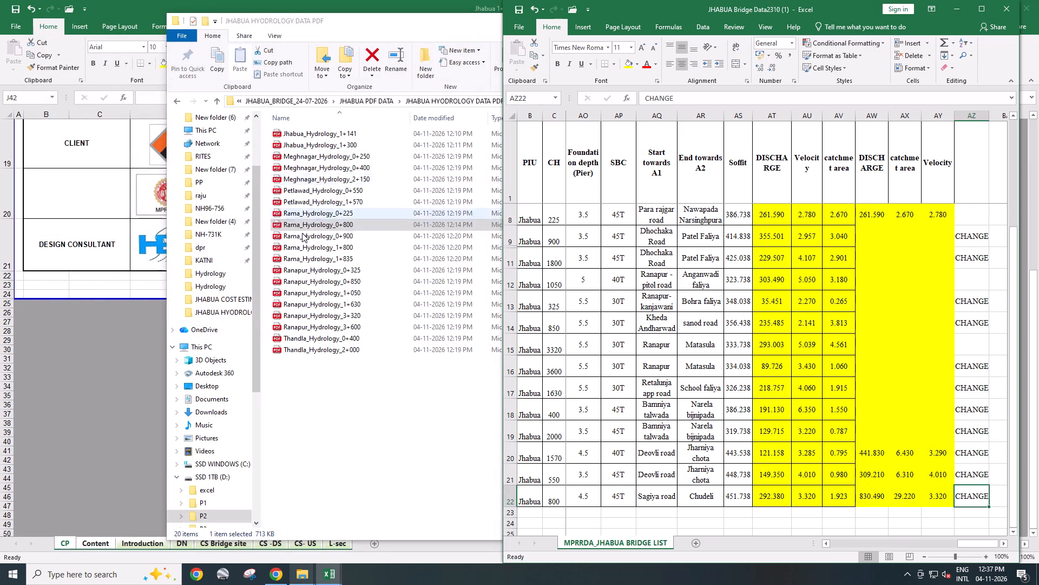
double_click(302, 233)
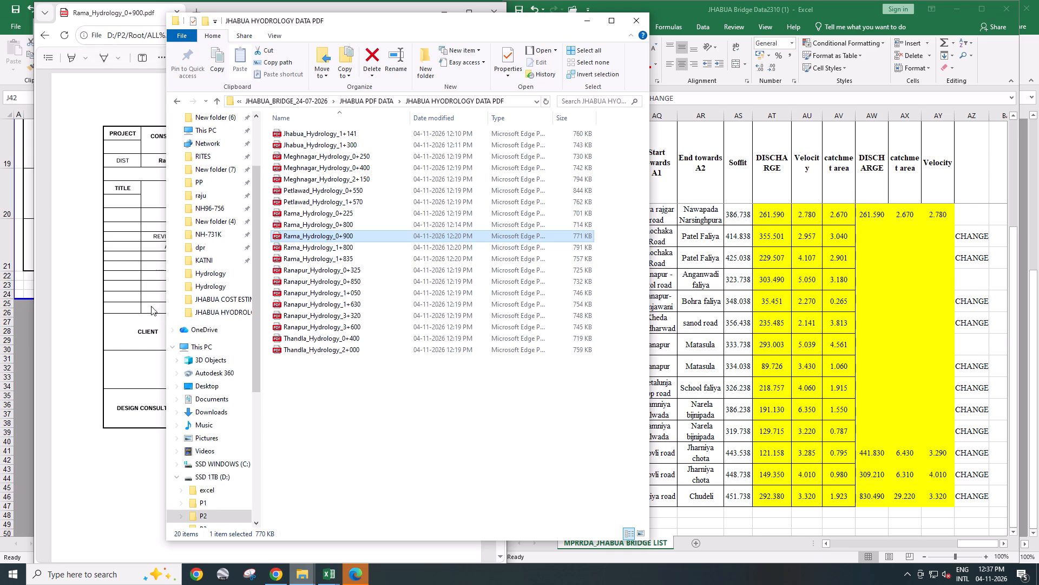
left_click(143, 304)
left_click(265, 59)
type("13")
key("Return")
In the bridge data workbook, enter discharge 450.23, catchment area 5.52 and velocity 2.96 in AW9:AY9 for bridge 900, and save.
left_click(755, 399)
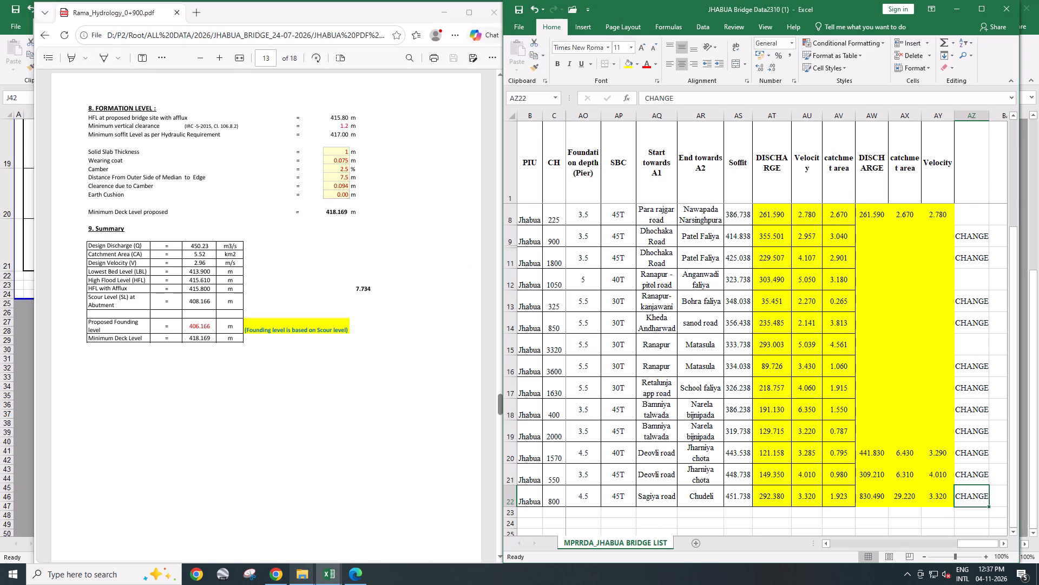
scroll(557, 310, "up", 1)
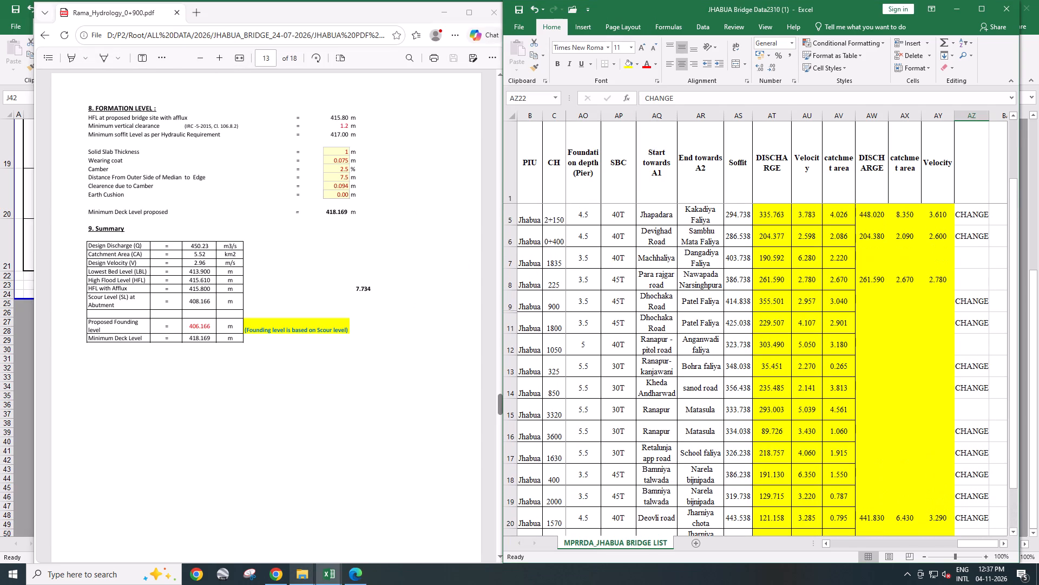
left_click(867, 298)
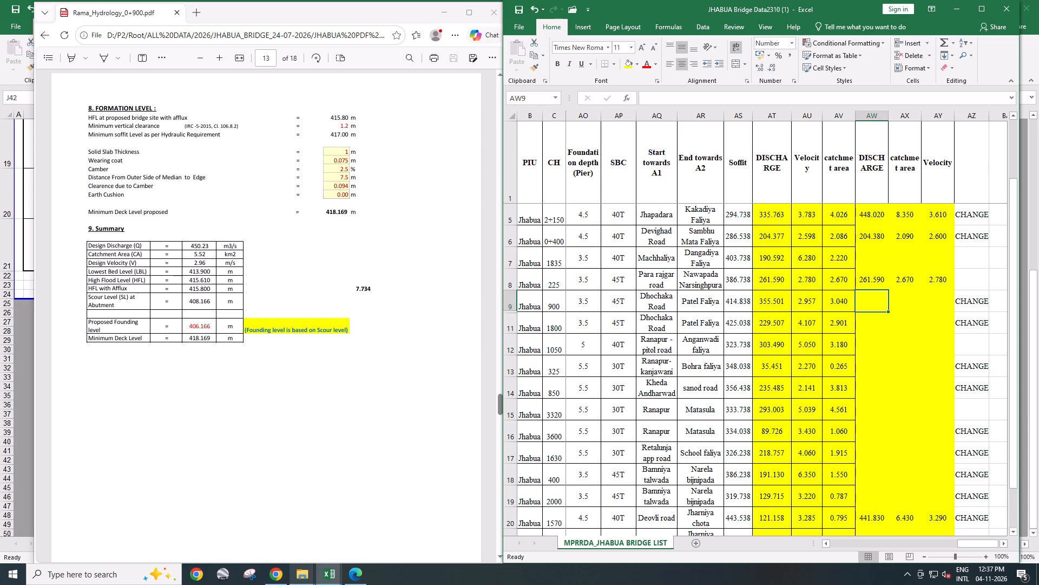
type("450.23")
key("Right")
type("5.52")
key("Right")
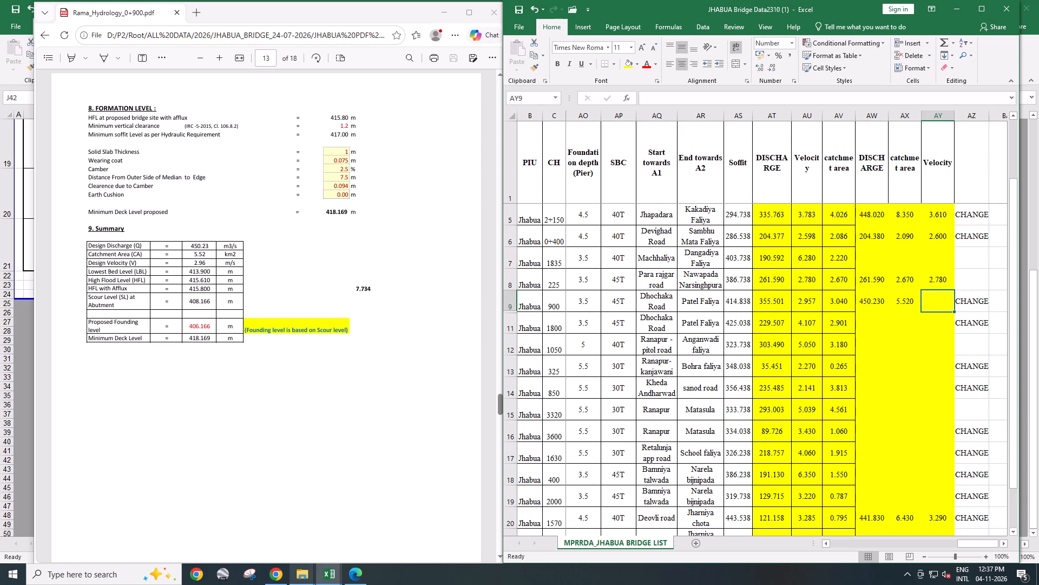
type("2.96")
key("ctrl+s")
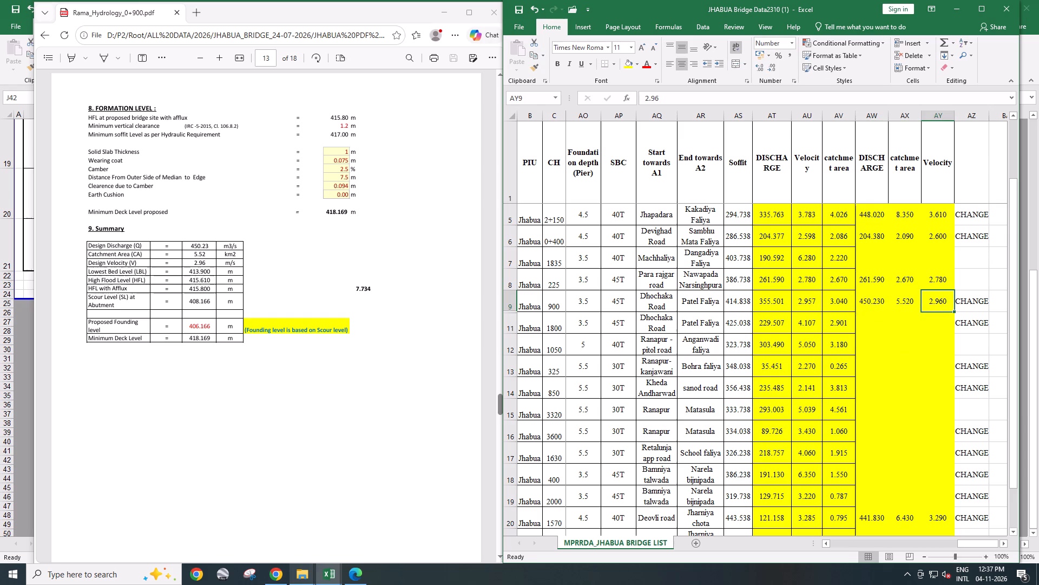
Close the 0+900 PDF, open Rama_Hydrology_1+800 and go to its Summary table on page 13.
left_click(428, 141)
left_click(491, 13)
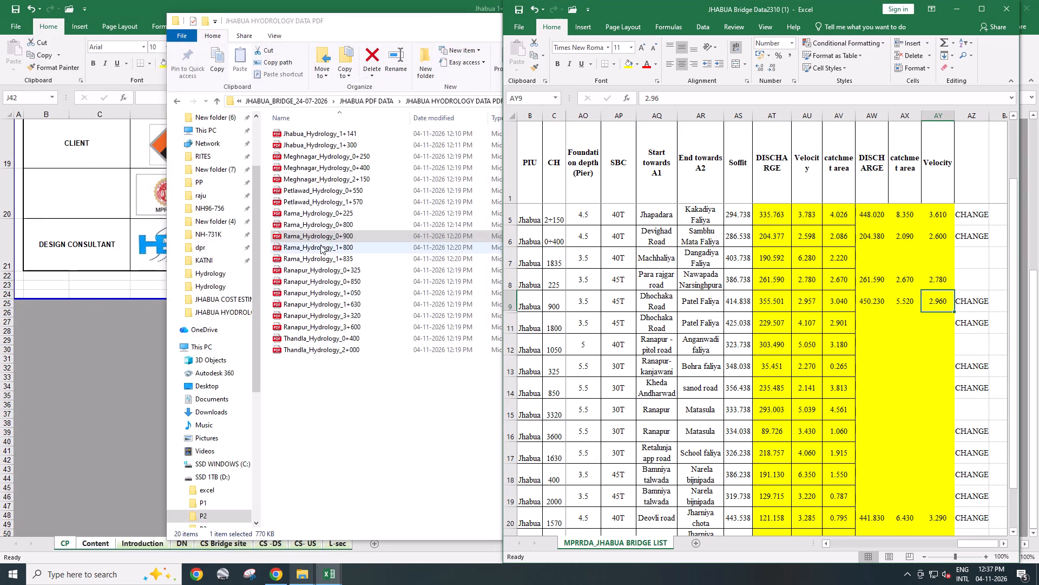
double_click(320, 245)
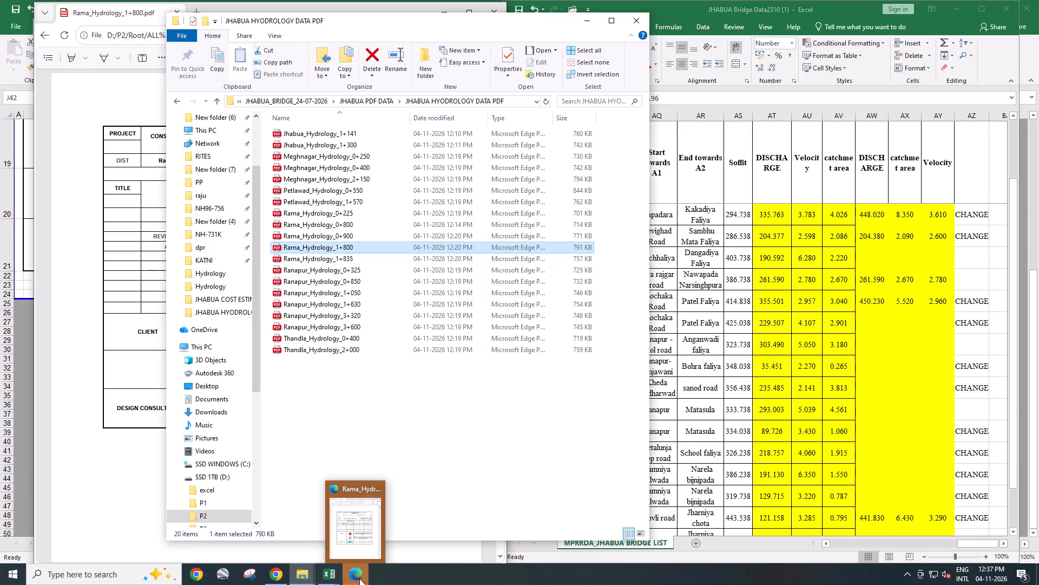
left_click(359, 578)
left_click(270, 56)
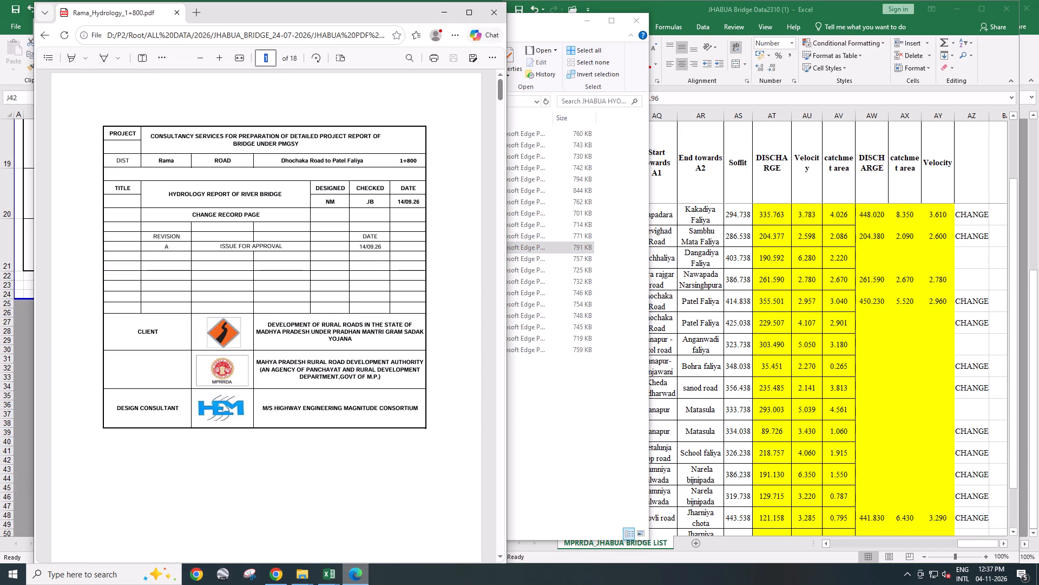
type("13")
key("Return")
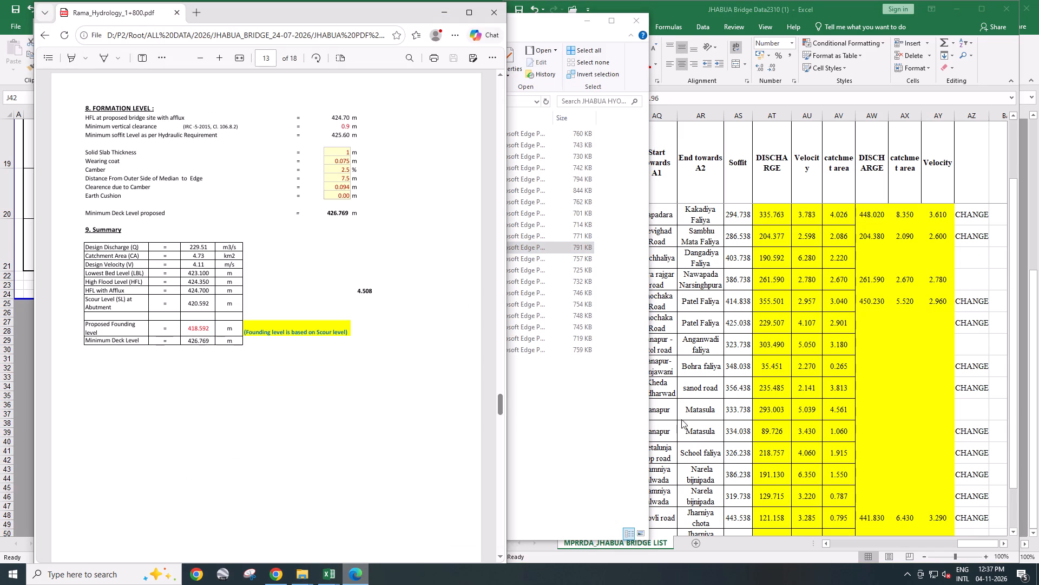
In the bridge data workbook, enter discharge 229.51, catchment area 4.73 and velocity 4.11 in AW11:AY11 for bridge 1800.
left_click(893, 354)
left_click(869, 322)
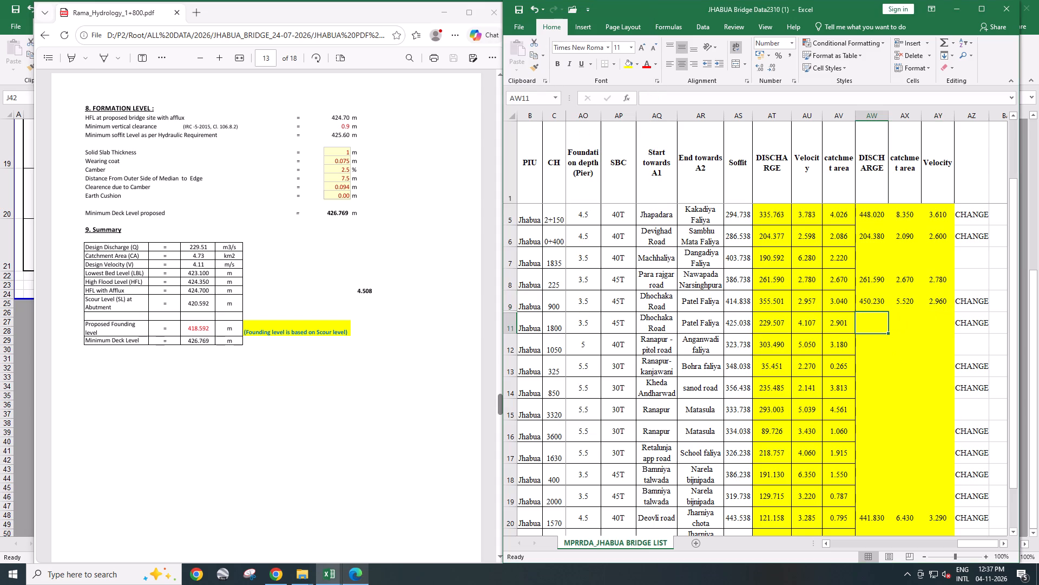
type("22")
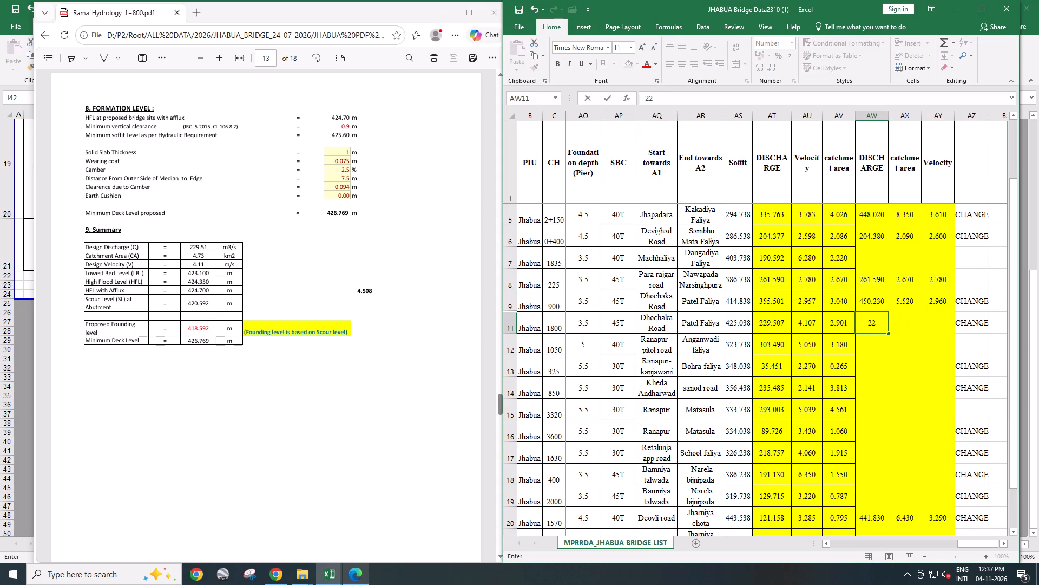
type("9.51")
key("Right")
type("4.7")
key("3")
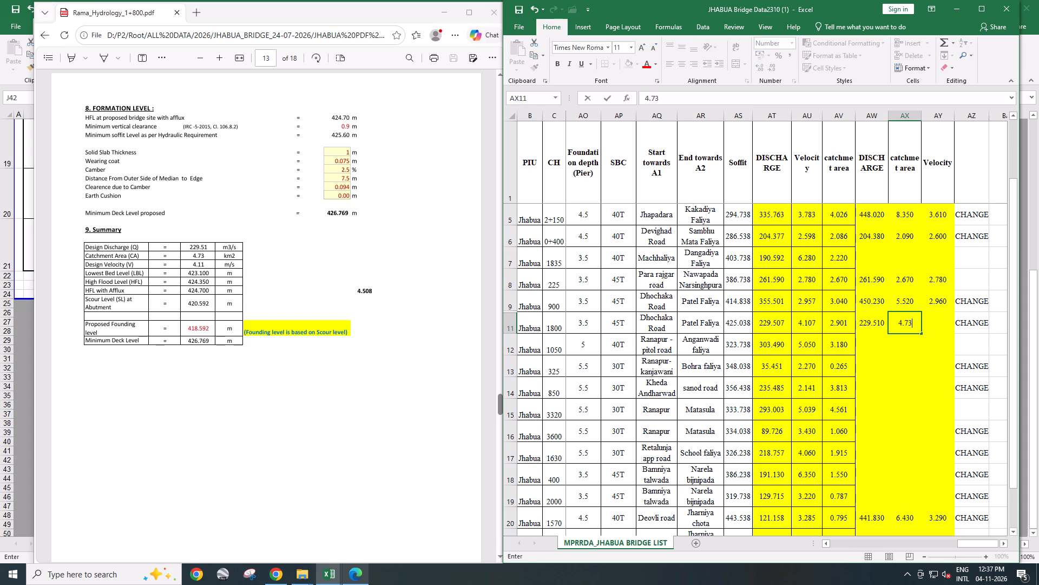
key("Right")
type("4.11")
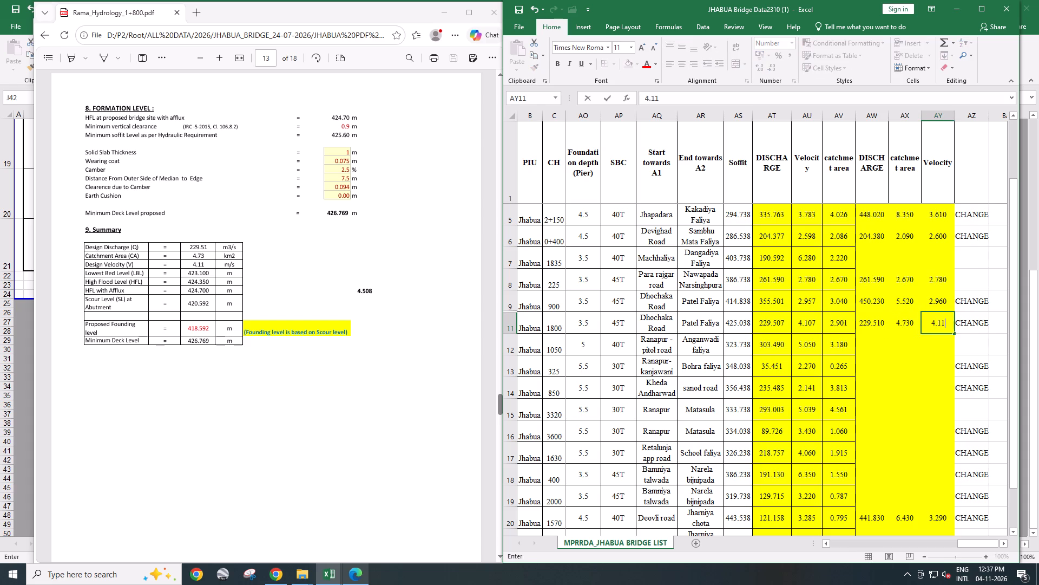
Close the 1+800 PDF, open Rama_Hydrology_1+835 and go to its Summary table on page 13.
left_click(295, 244)
left_click(491, 15)
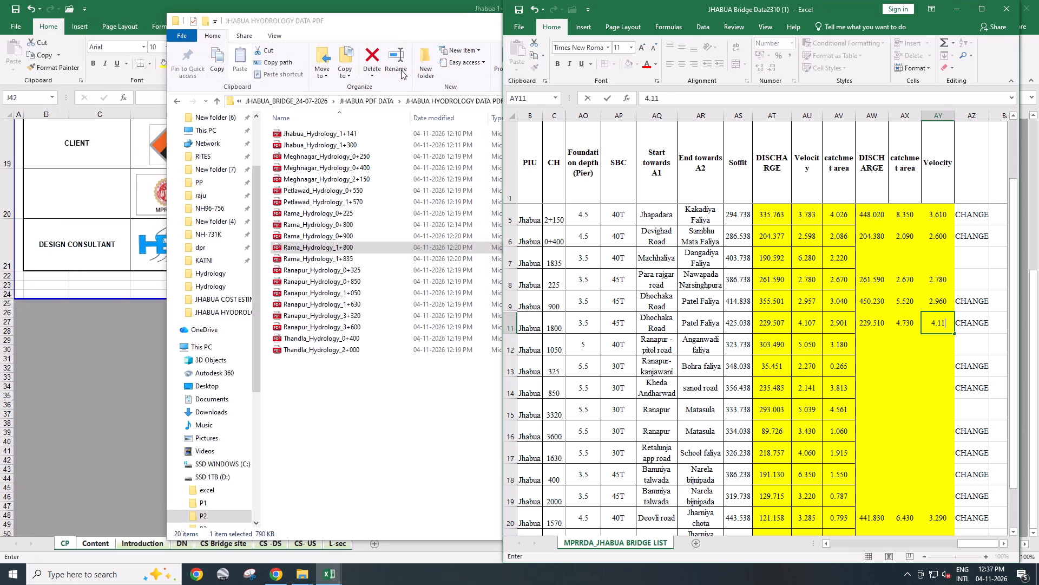
double_click(344, 255)
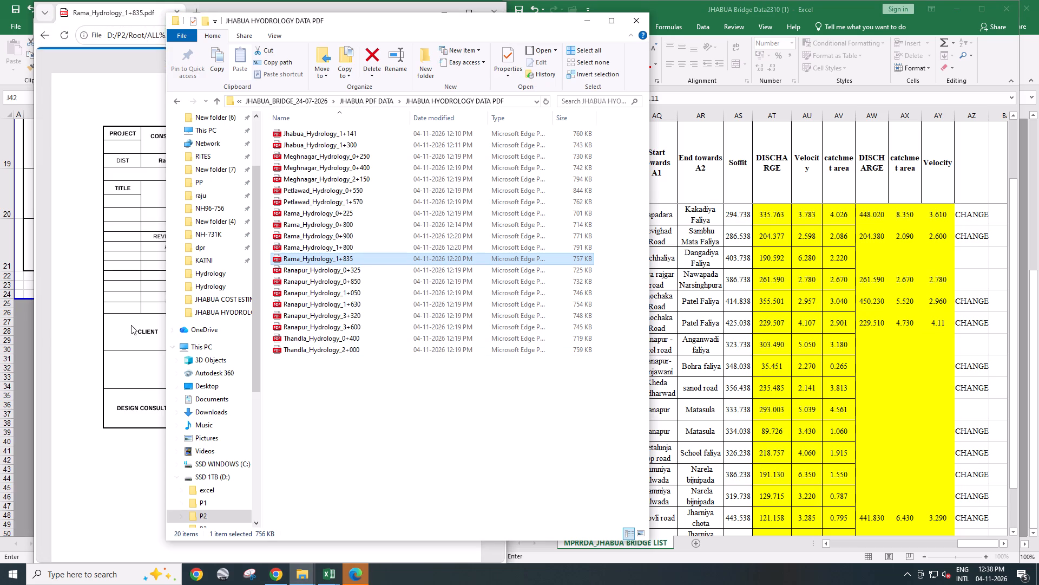
left_click(131, 325)
left_click(269, 62)
type("13")
key("Return")
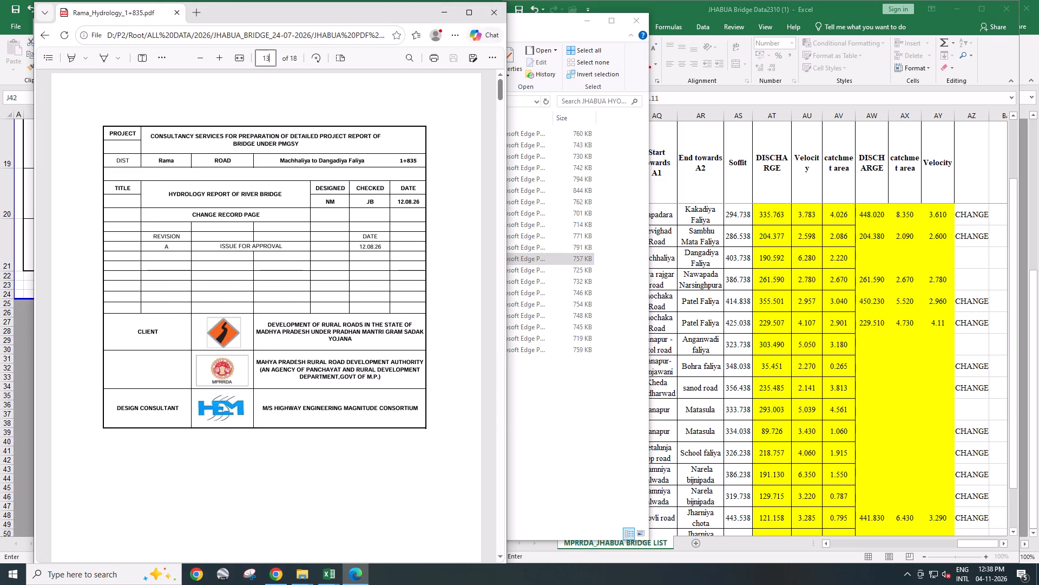
In the bridge data workbook, enter discharge 190.59, catchment area 2.22 and velocity 6.28 in AW7:AY7 for bridge 1835, and save.
left_click(817, 363)
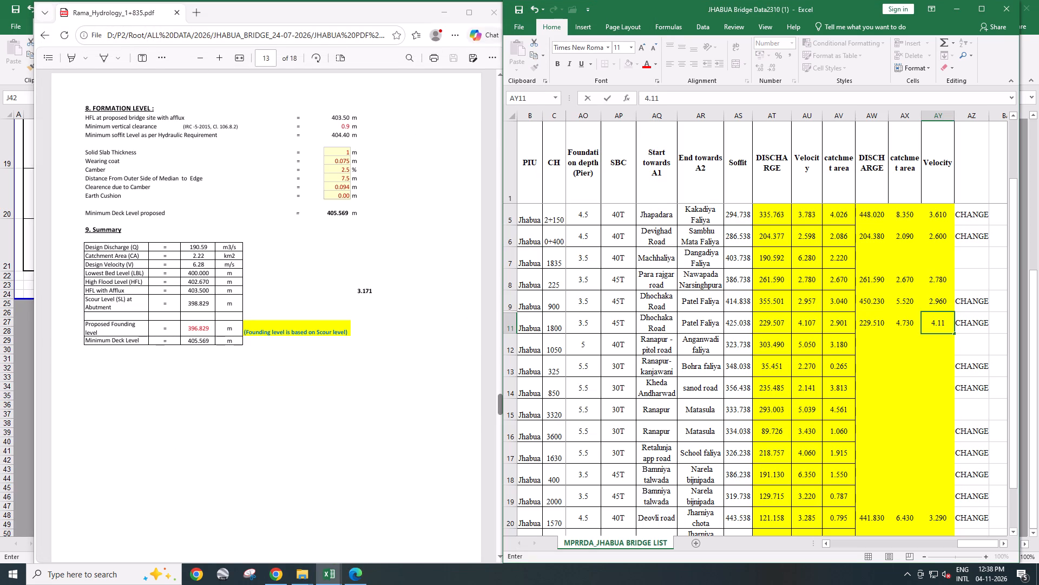
left_click(861, 259)
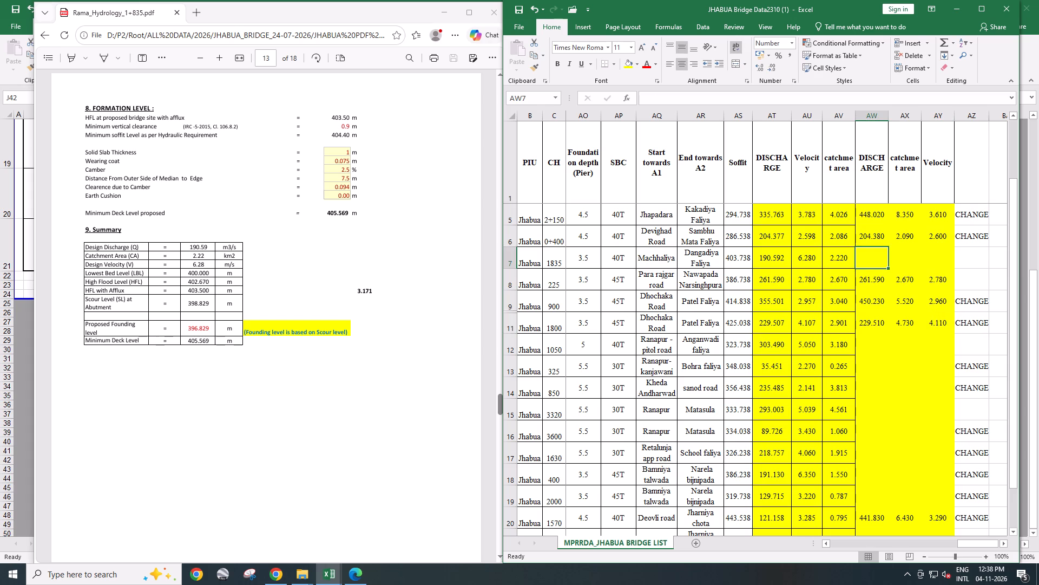
type("190.59")
key("Right")
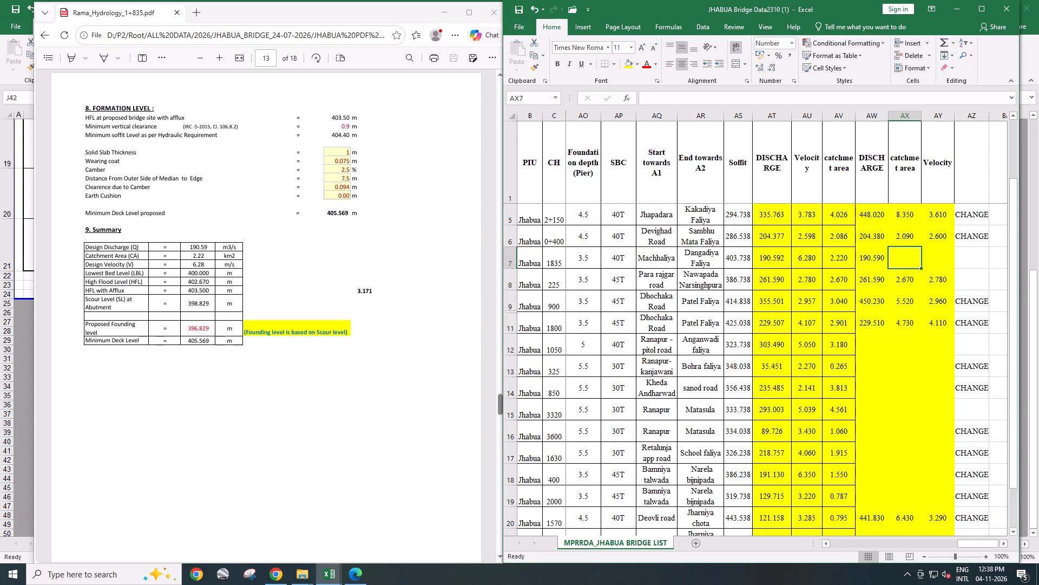
type("2.22")
key("Right")
type("6.28")
key("ctrl+s")
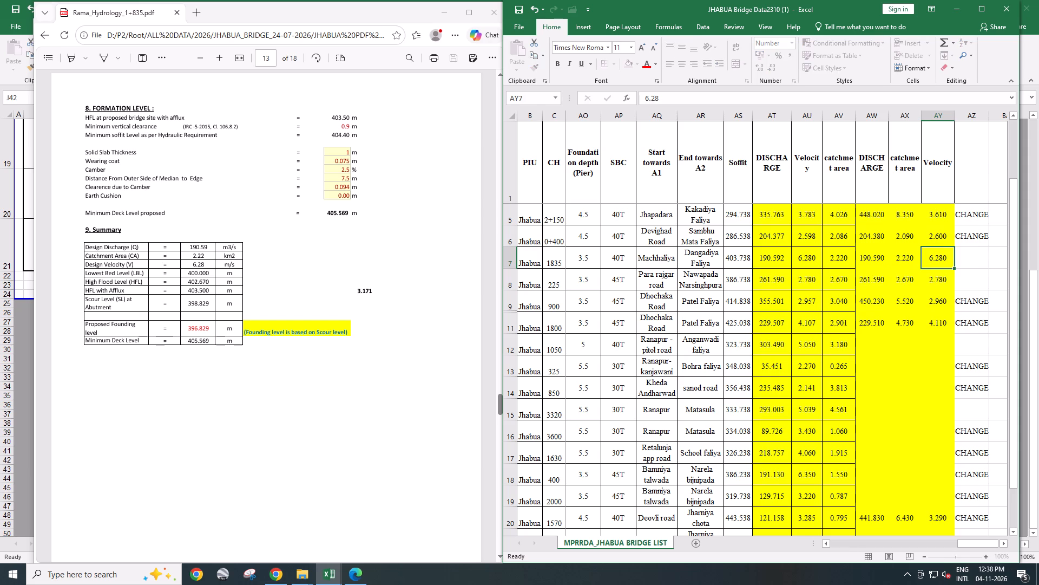
Close the 1+835 PDF, open Ranapur_Hydrology_0+325 and go to its Summary table on page 13.
left_click(419, 125)
left_click(495, 16)
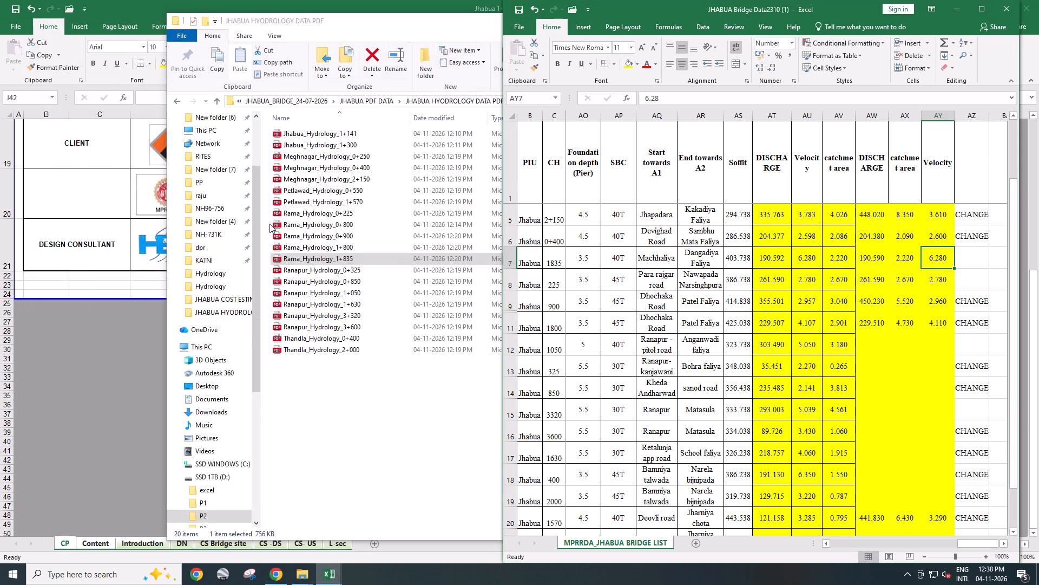
double_click(310, 272)
left_click(114, 308)
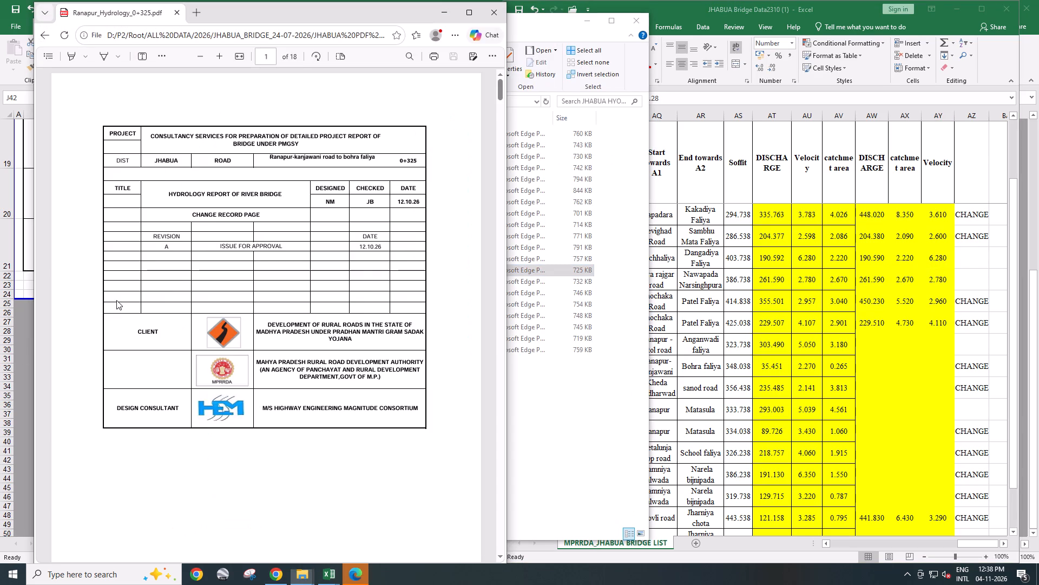
left_click(267, 55)
type("13")
key("Return")
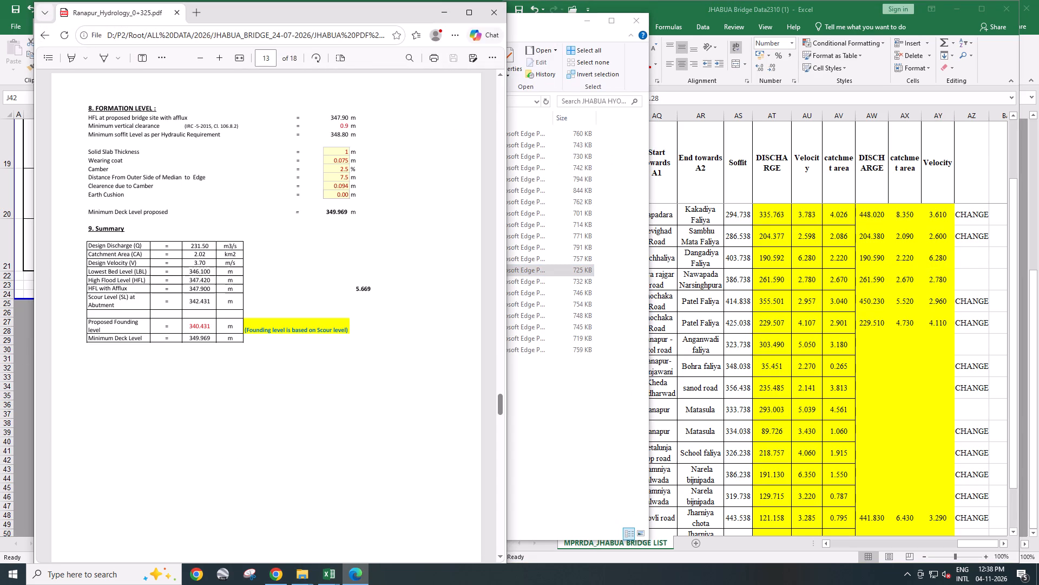
In the bridge data workbook, enter discharge 231.50, catchment area 2.02 and velocity 3.70 in AW13:AY13 for bridge 325, and save.
left_click(771, 323)
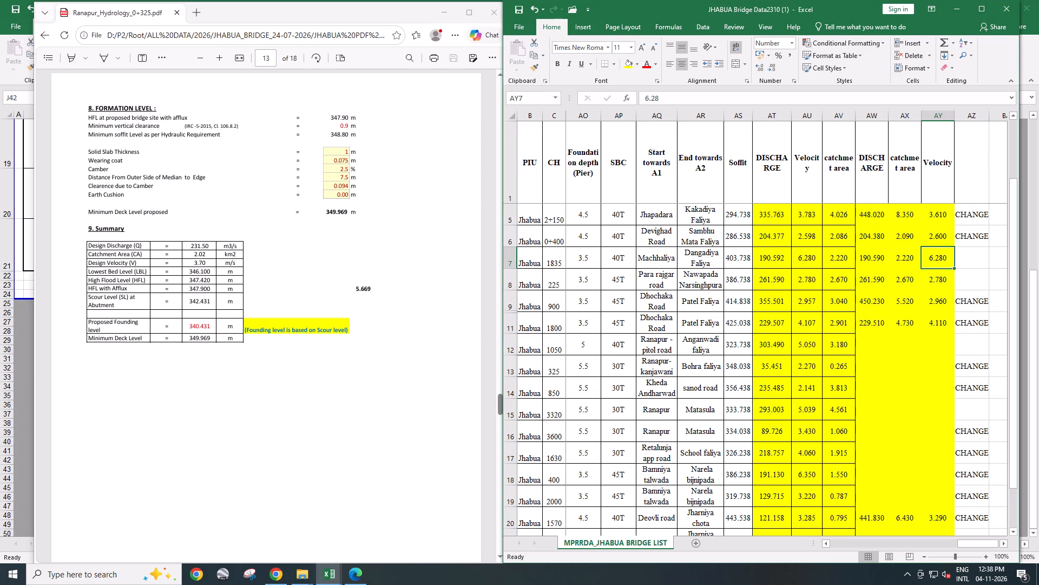
scroll(736, 354, "down", 2)
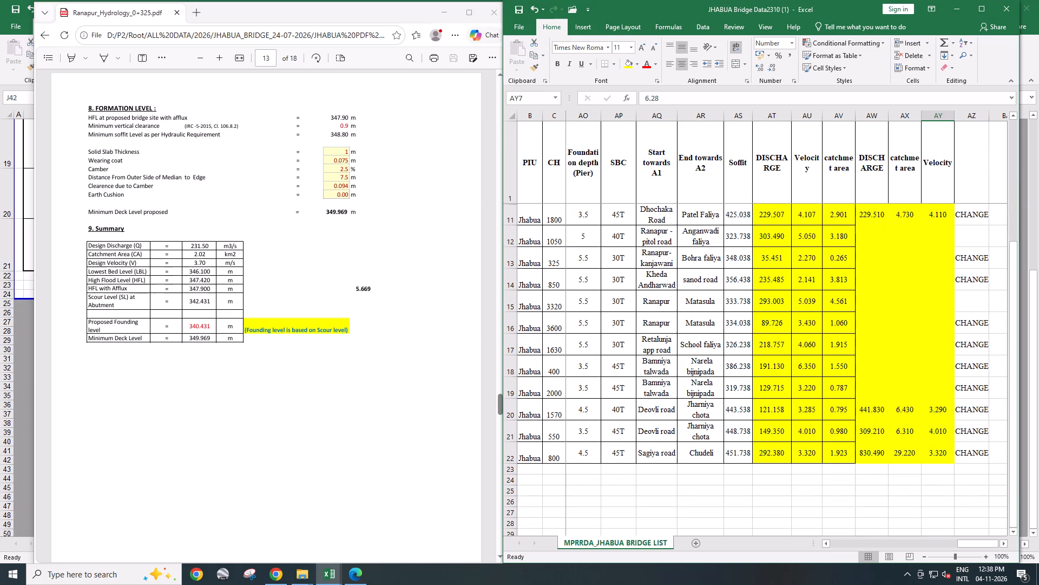
scroll(553, 402, "up", 1)
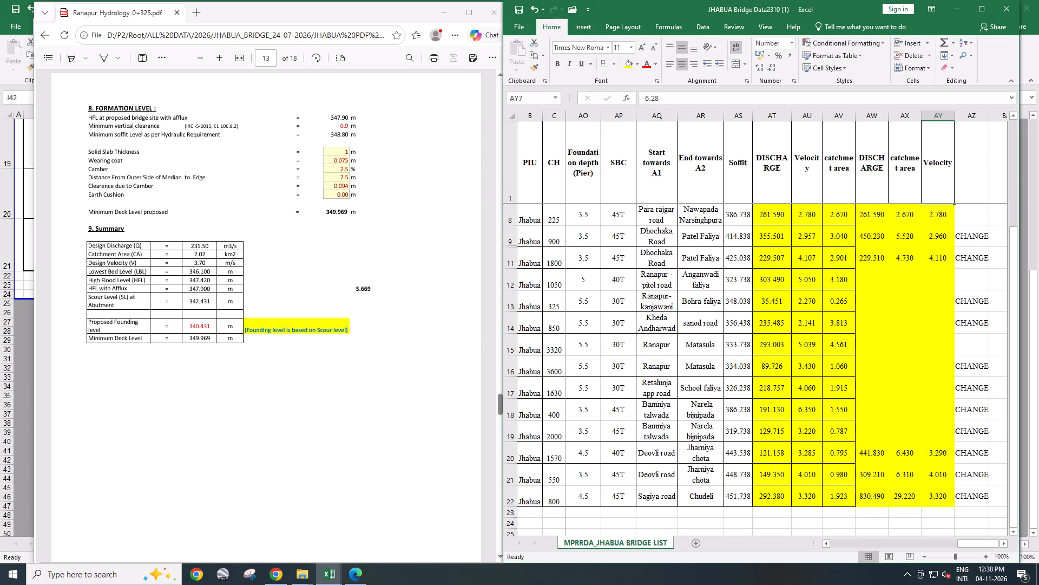
left_click(860, 303)
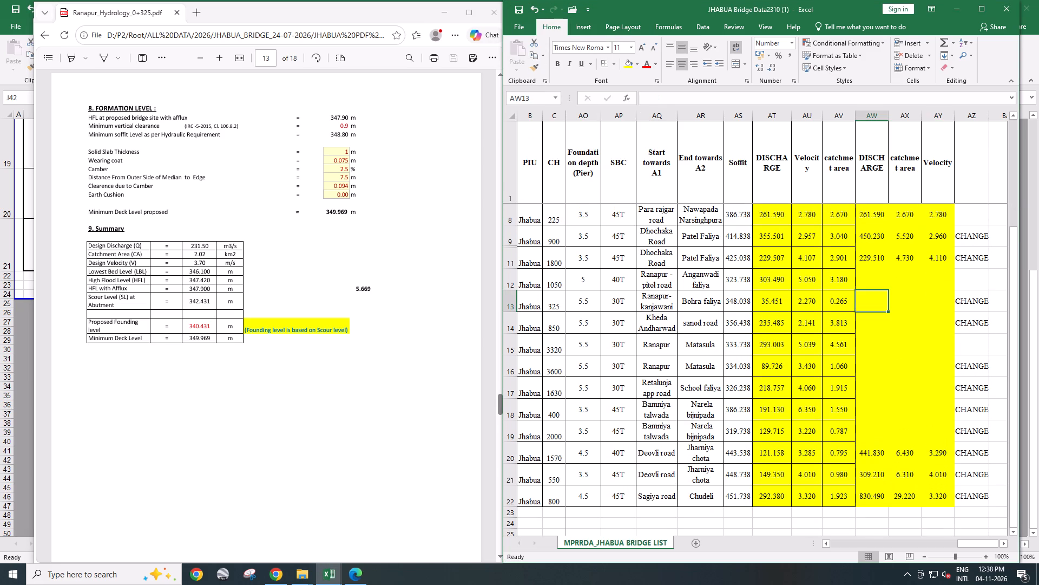
type("231.50")
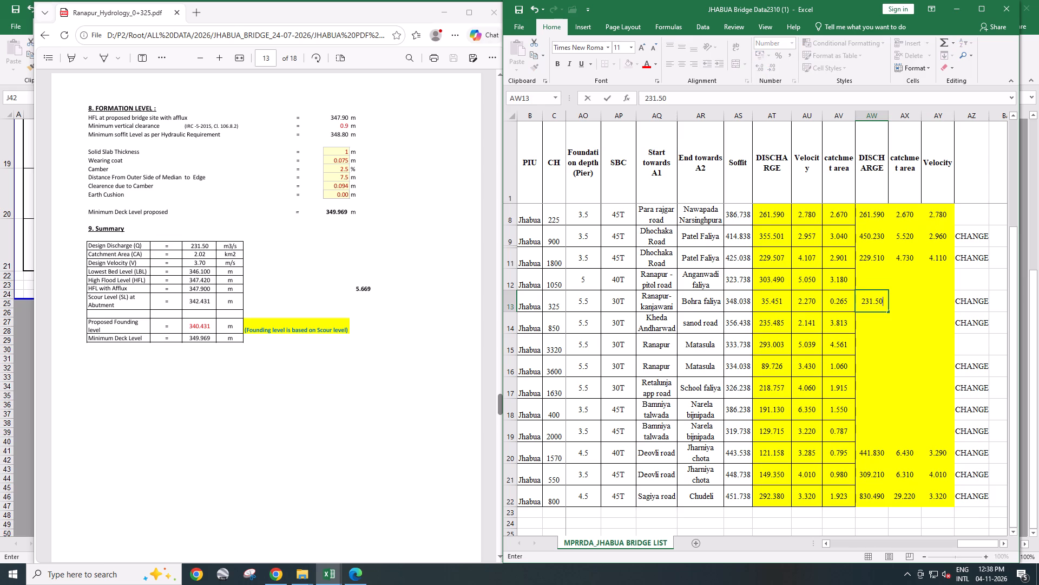
key("Right")
type("2.02")
key("Right")
type("3.70")
key("ctrl+s")
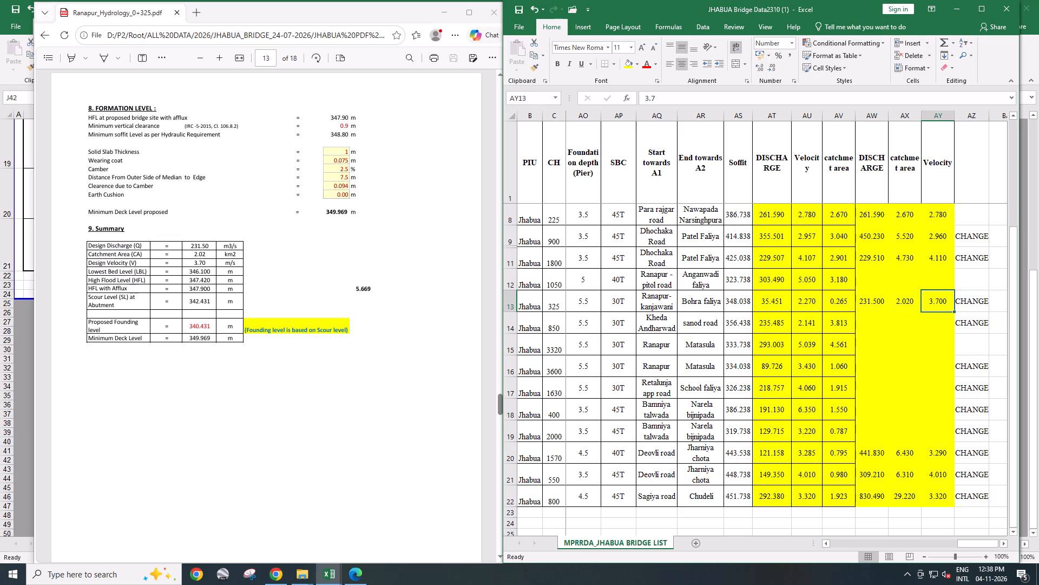
Close the 0+325 PDF, open Ranapur_Hydrology_0+850 and go to its Summary table on page 13.
left_click(494, 12)
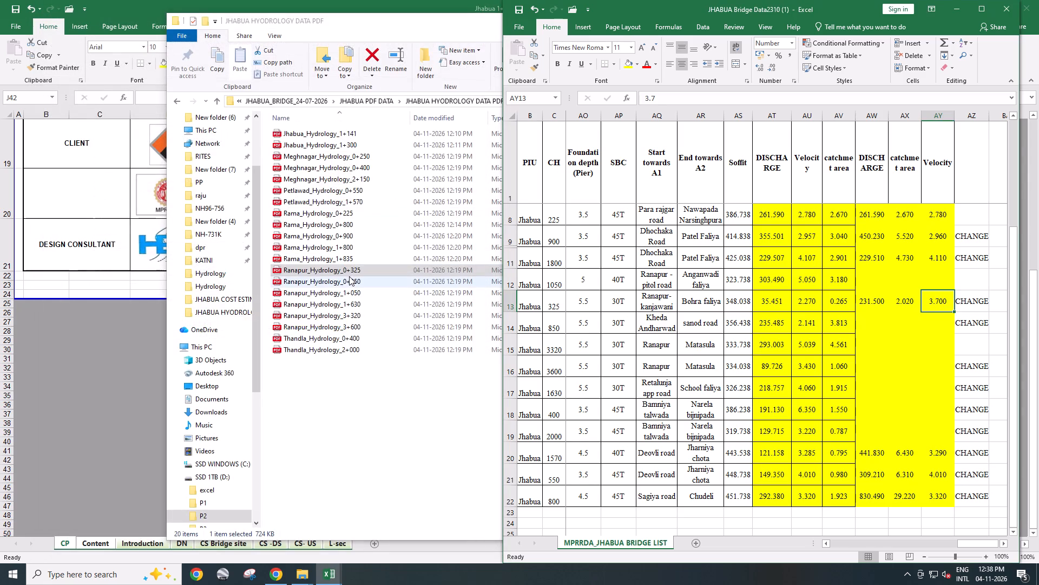
double_click(349, 276)
left_click(137, 278)
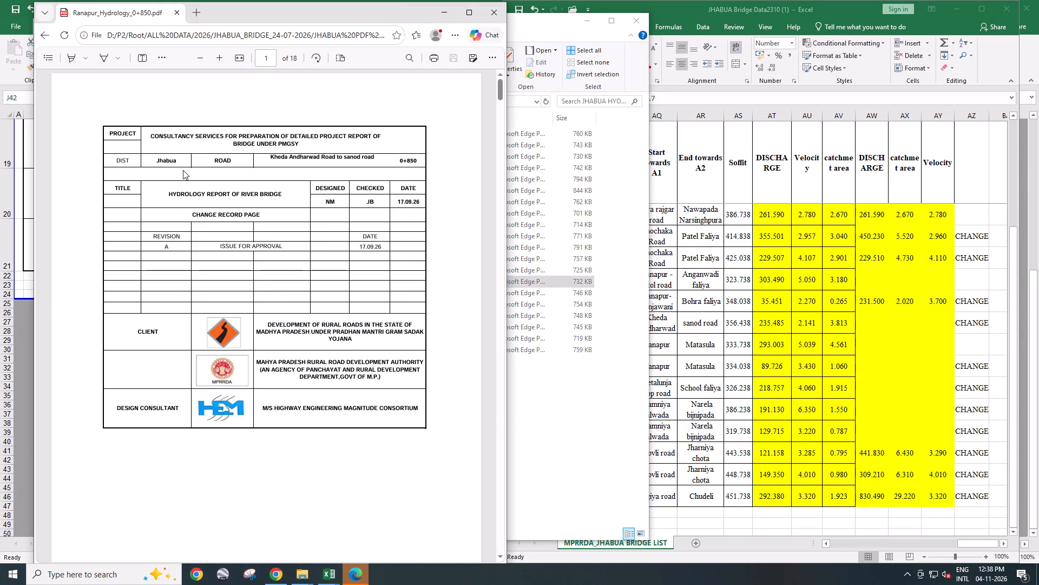
left_click(262, 58)
type("13")
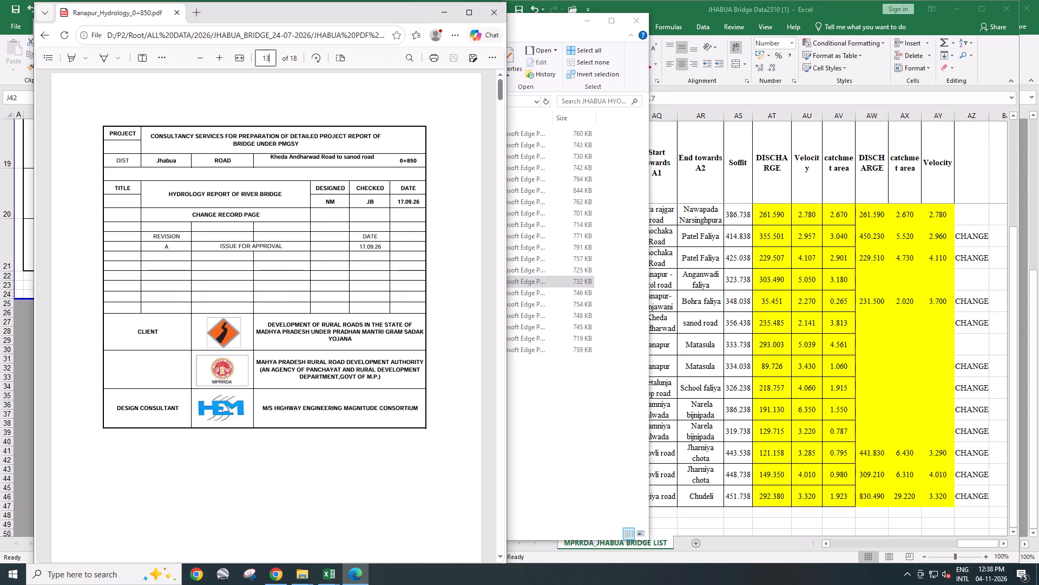
key("Return")
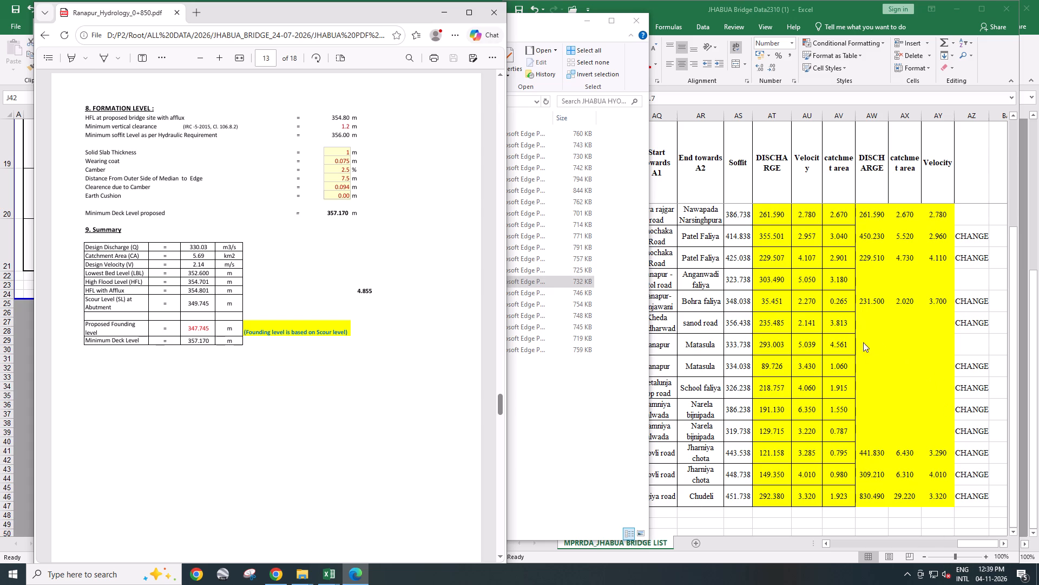
In the bridge data workbook, enter discharge 330.03, catchment area 5.69 and velocity 2.14 in AW14:AY14 for bridge 850, and save.
left_click(894, 398)
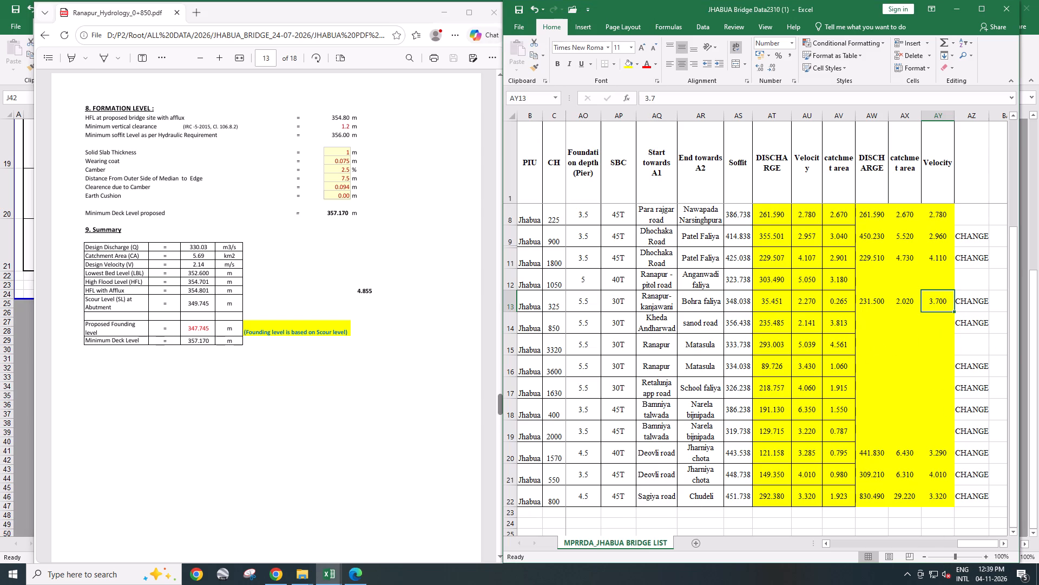
left_click(871, 325)
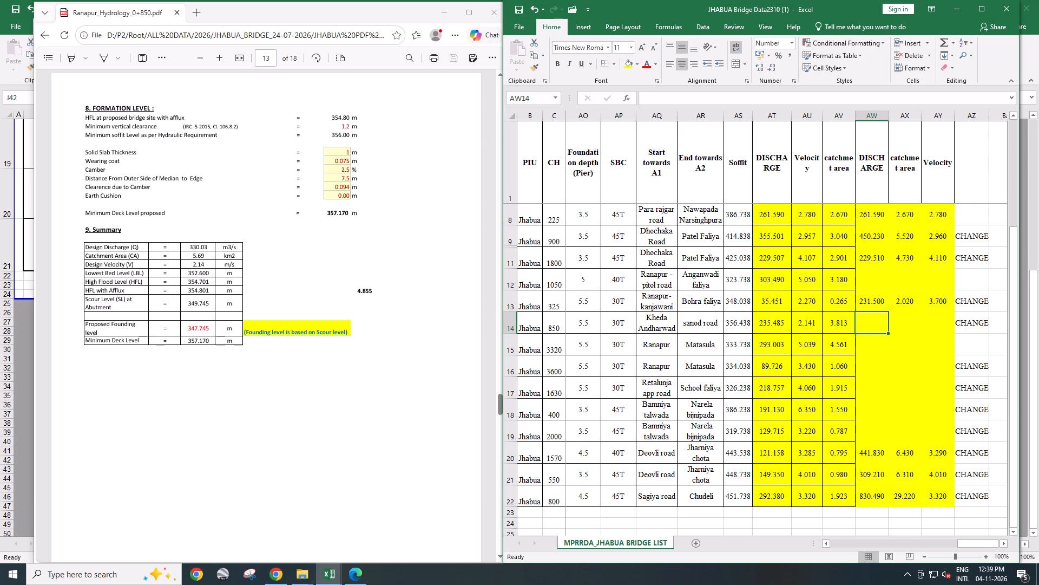
type("33")
type("0.03")
key("Right")
type("5.69")
key("Right")
type("2.14")
key("ctrl+s")
Close the 0+850 PDF, open Ranapur_Hydrology_1+050 and go to its Summary table on page 13.
left_click(397, 190)
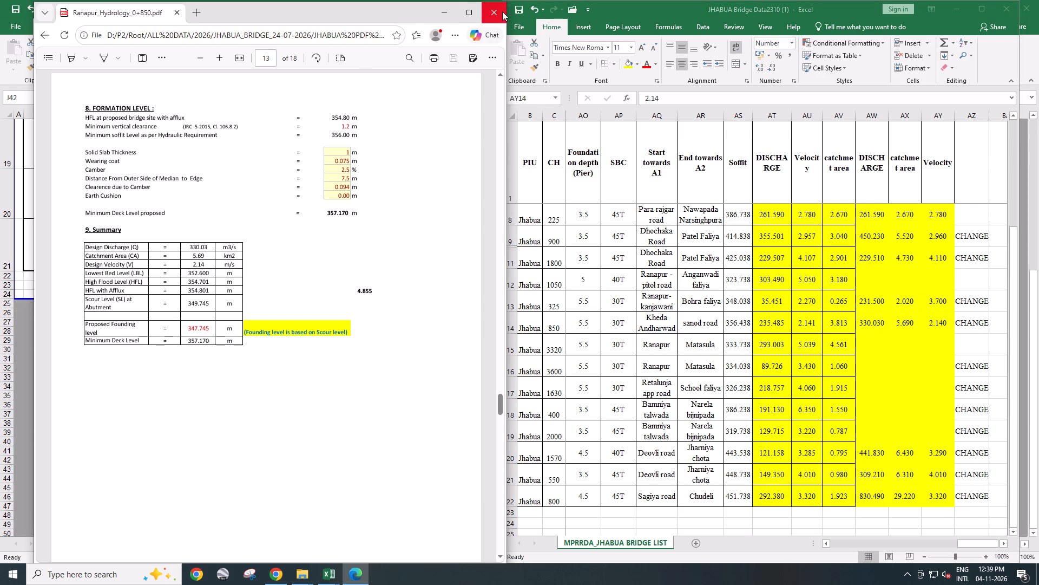
left_click(502, 11)
double_click(337, 291)
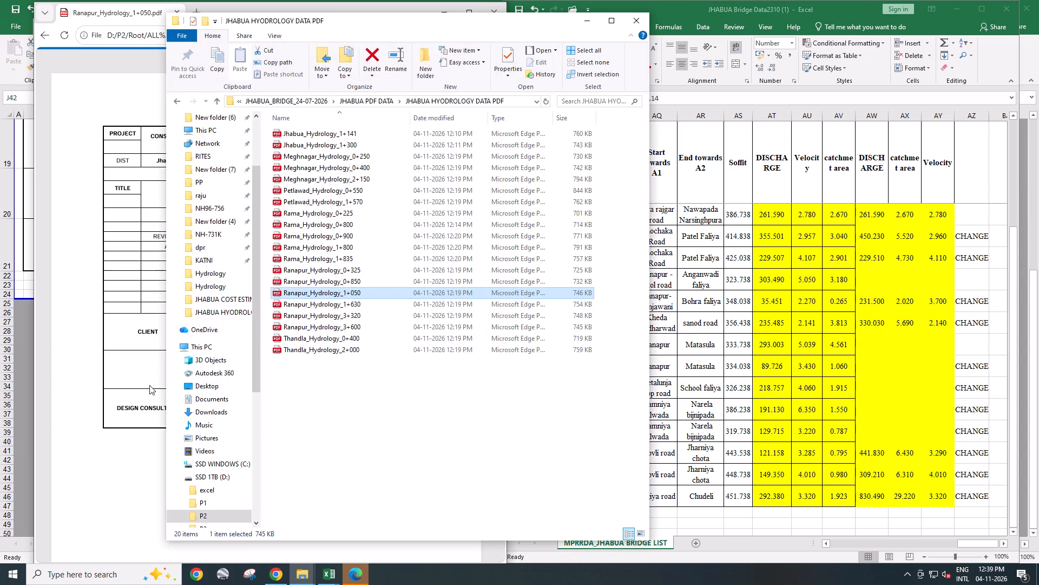
left_click(149, 385)
left_click(267, 61)
type("13")
key("Return")
In the bridge data workbook, enter discharge 303.49, catchment area 3.18 and velocity 5.05 in AW12:AY12 for bridge 1050, and save.
left_click(884, 363)
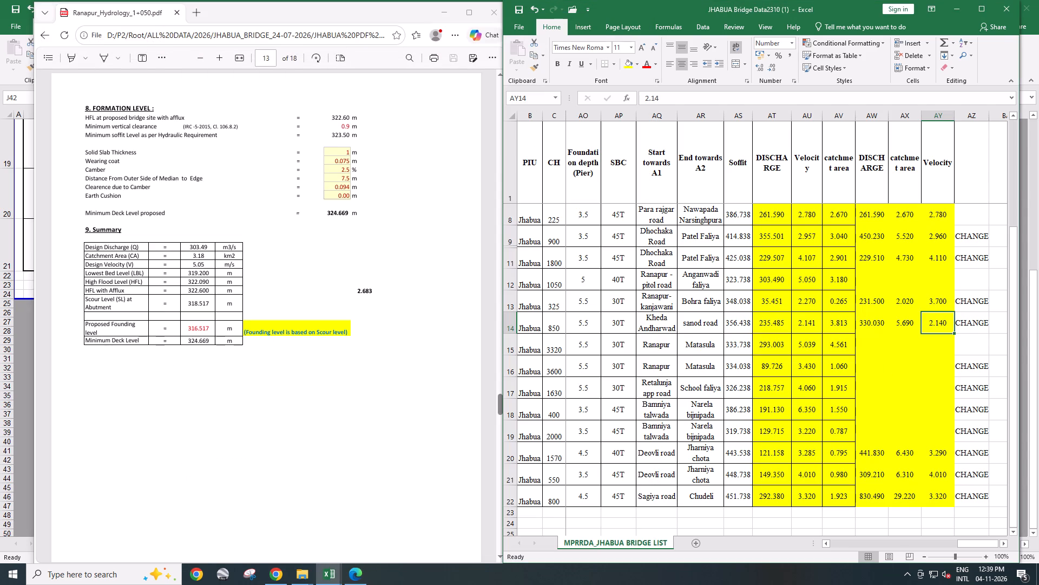
scroll(574, 397, "up", 2)
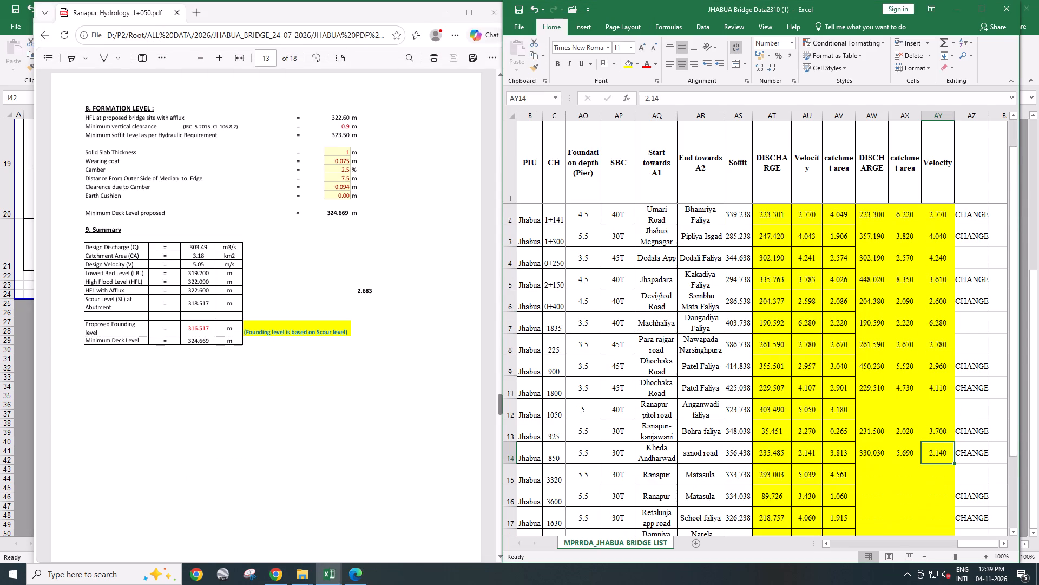
scroll(570, 330, "up", 3)
scroll(570, 330, "down", 2)
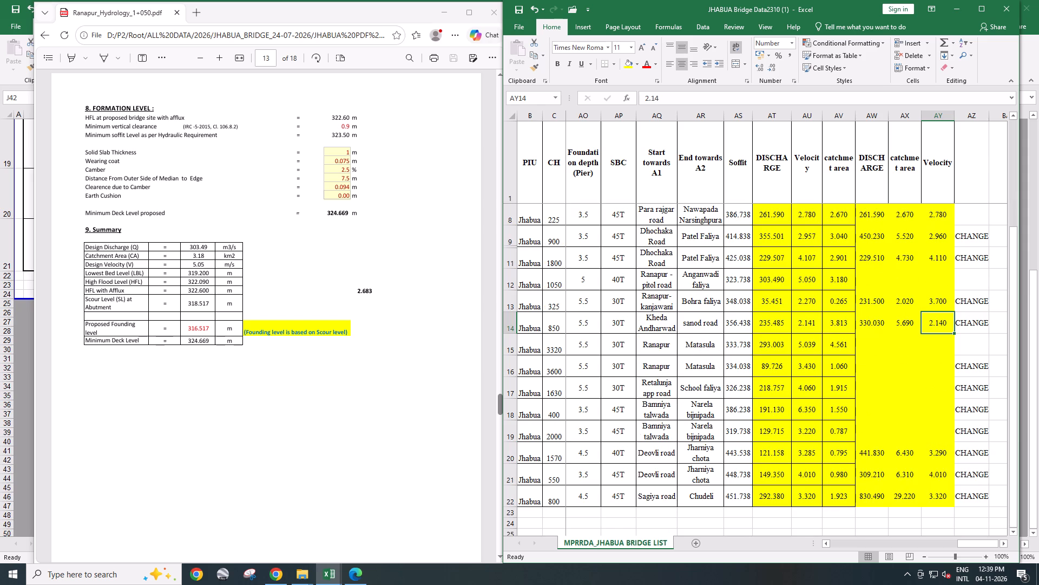
left_click(862, 276)
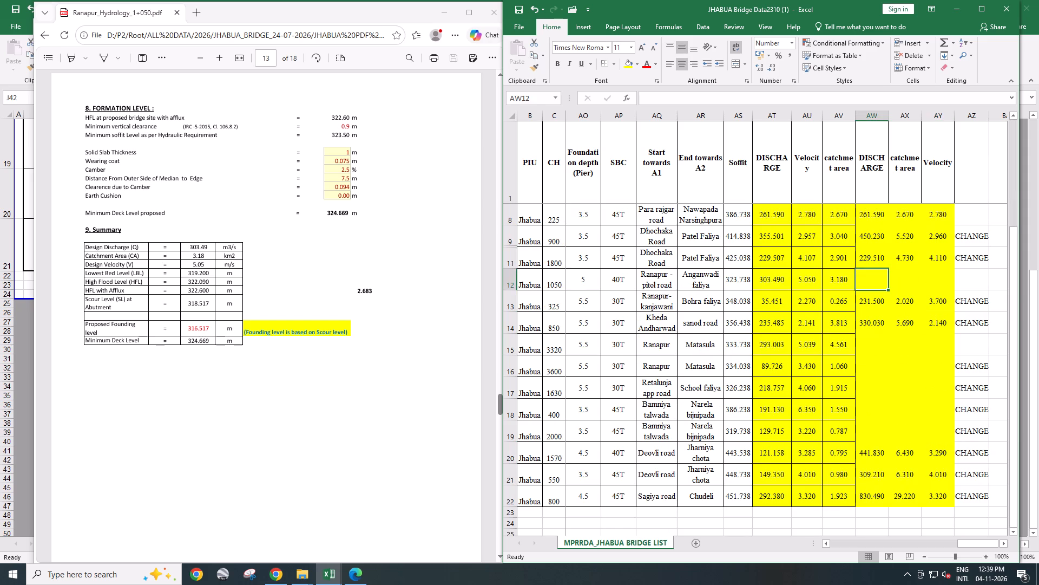
type("303.49")
key("Right")
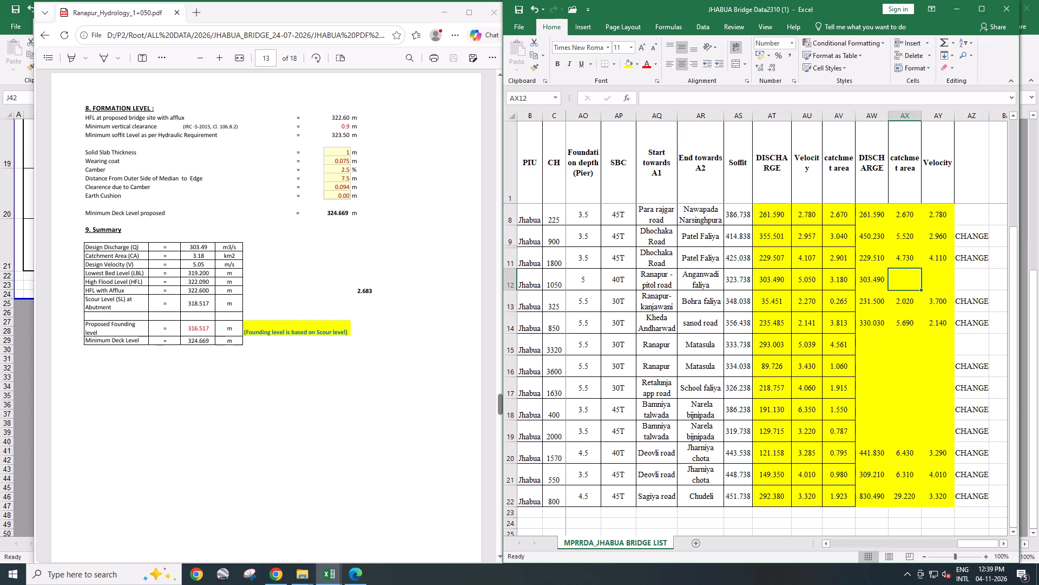
type("3.18")
key("Right")
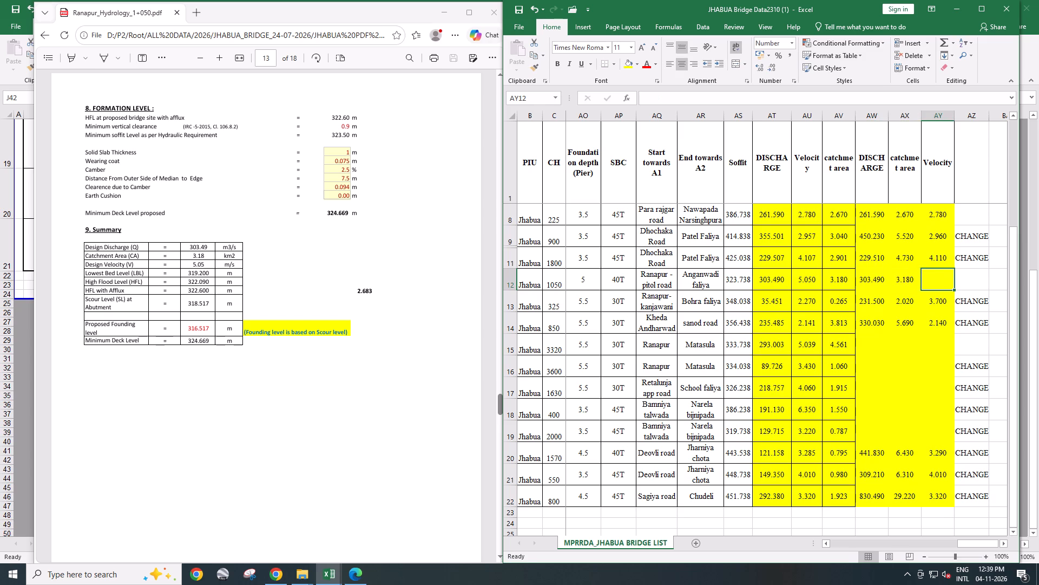
type("5.05")
key("Return")
key("ctrl+s")
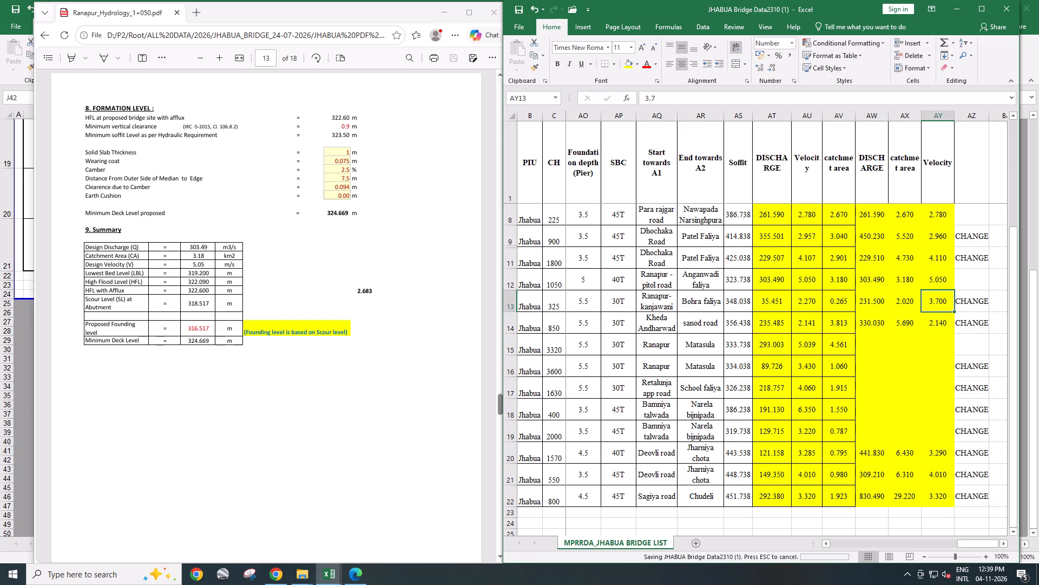
Close the 1+050 PDF, open Ranapur_Hydrology_1+630 and go to its Summary table on page 13.
left_click(360, 188)
left_click(494, 16)
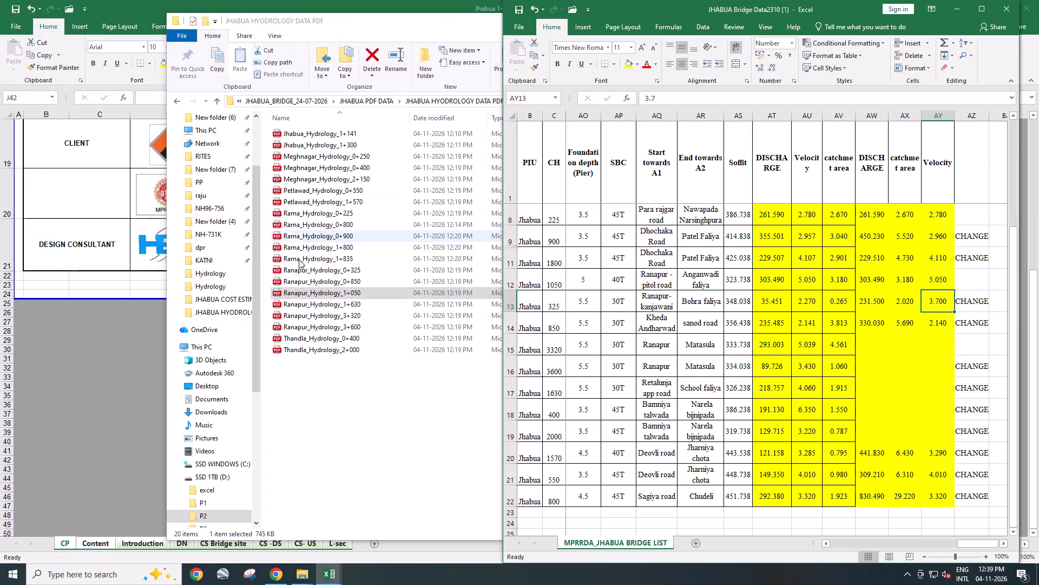
double_click(295, 303)
left_click(124, 273)
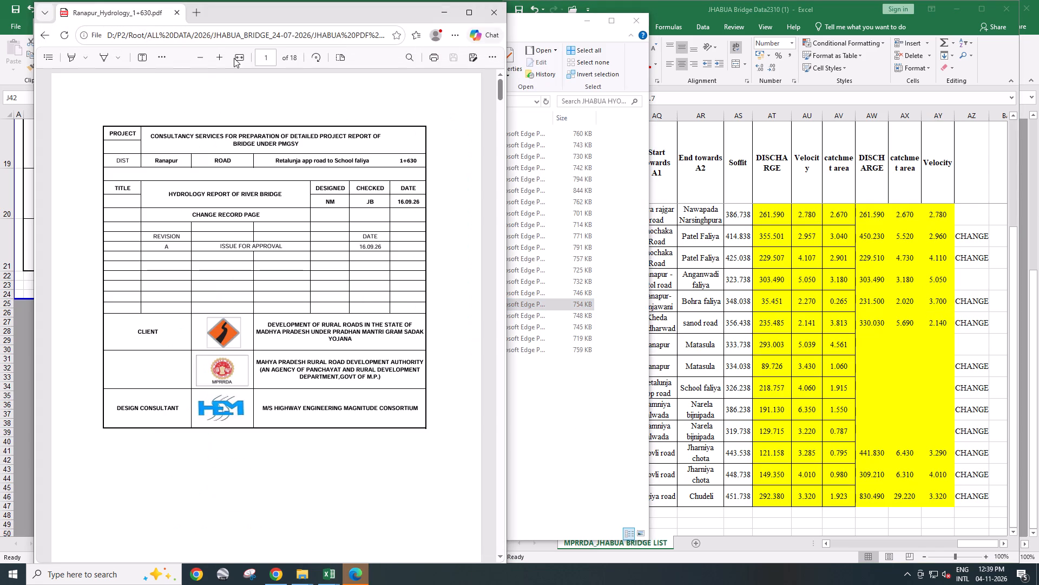
left_click(264, 56)
type("13")
key("Return")
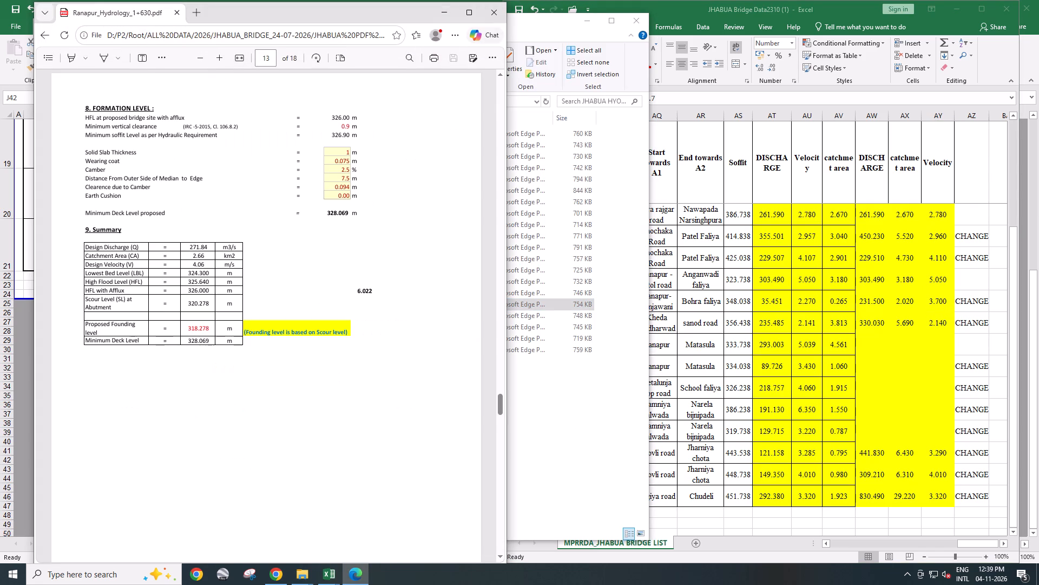
In the bridge data workbook, enter discharge 271.84, catchment area 2.66 and velocity 4.06 in AW17:AY17 for bridge 1630.
left_click(904, 374)
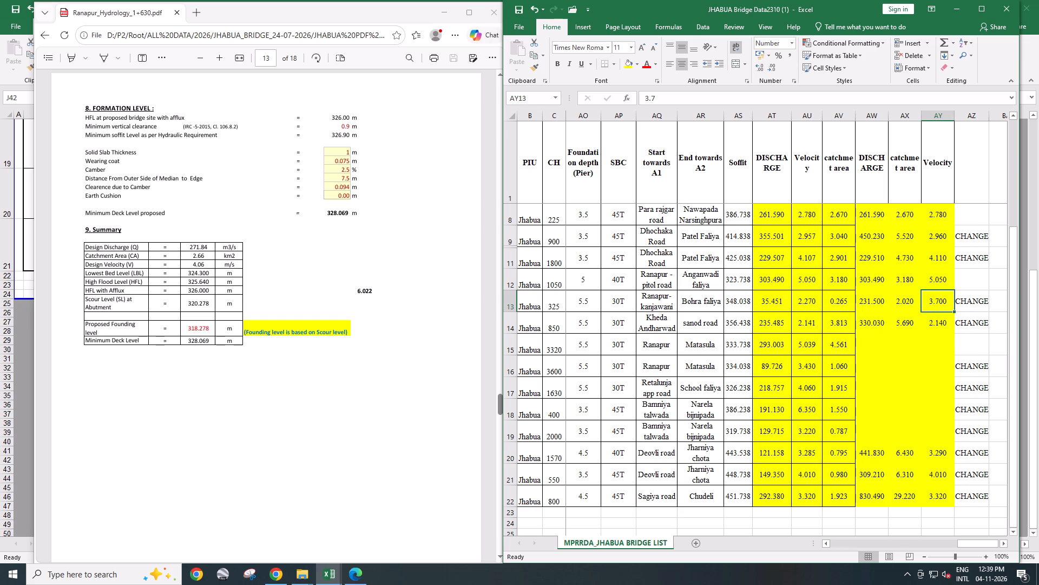
left_click(865, 388)
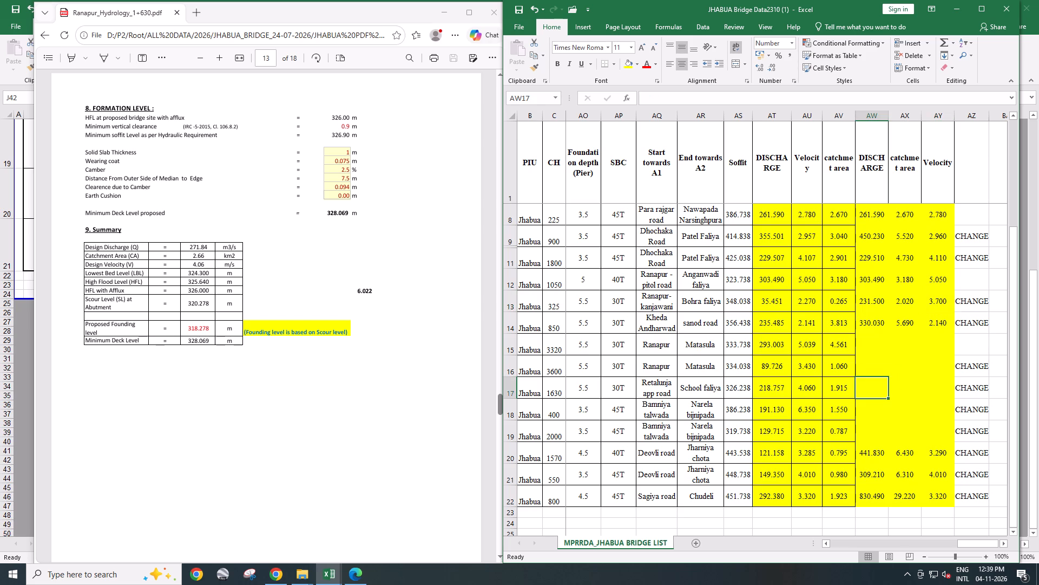
type("271.84")
key("Right")
type("2.66")
key("Right")
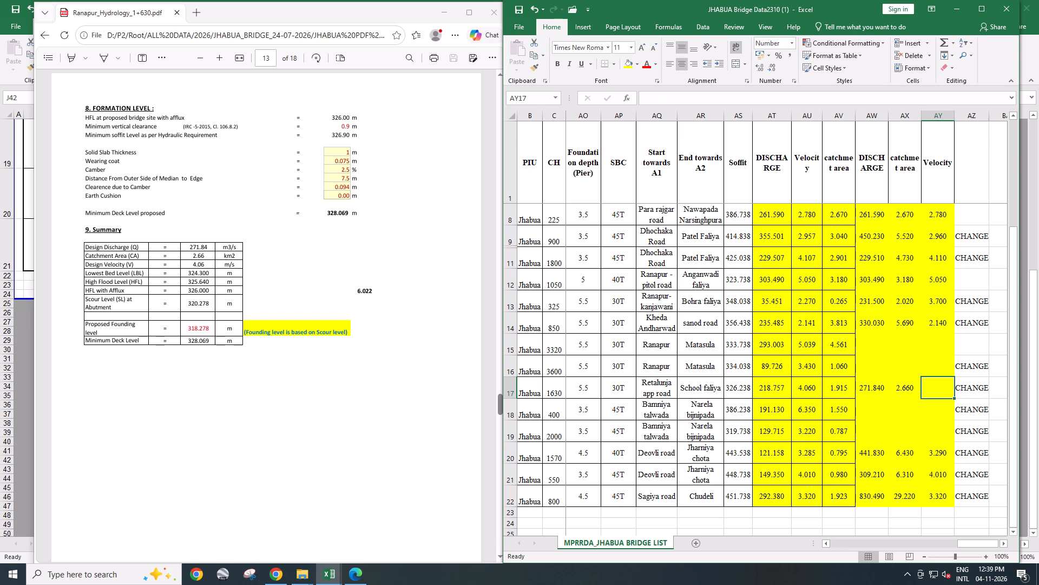
type("4.06")
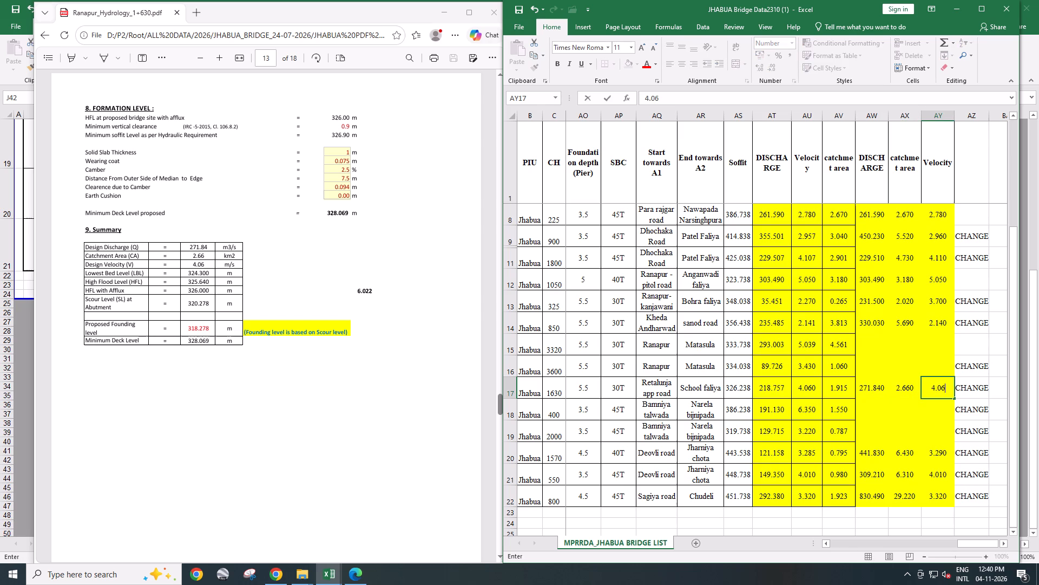
Close the 1+630 PDF, open Ranapur_Hydrology_3+320 and go to its Summary table on page 13.
left_click(483, 10)
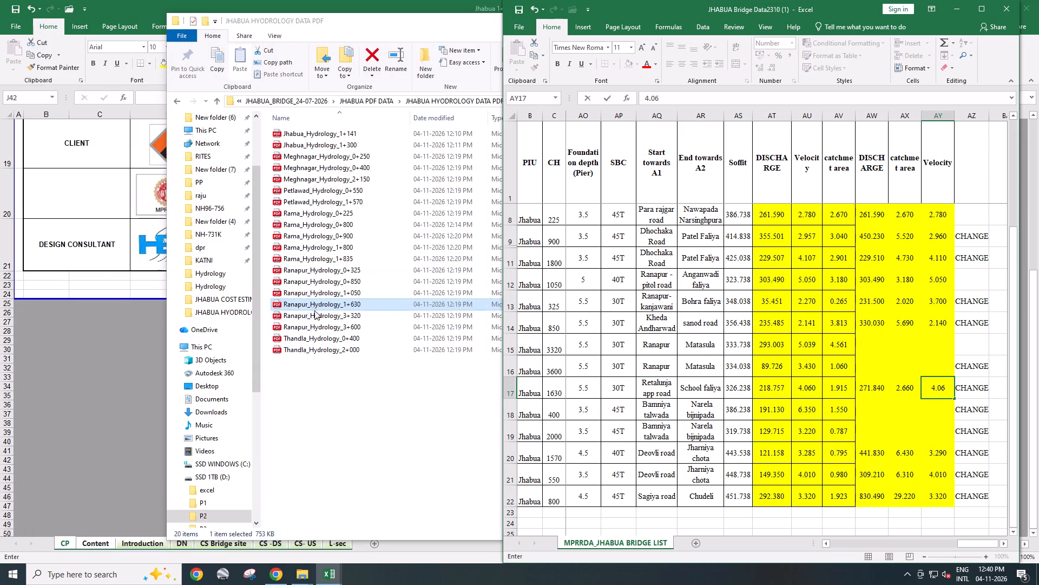
double_click(317, 316)
left_click(146, 312)
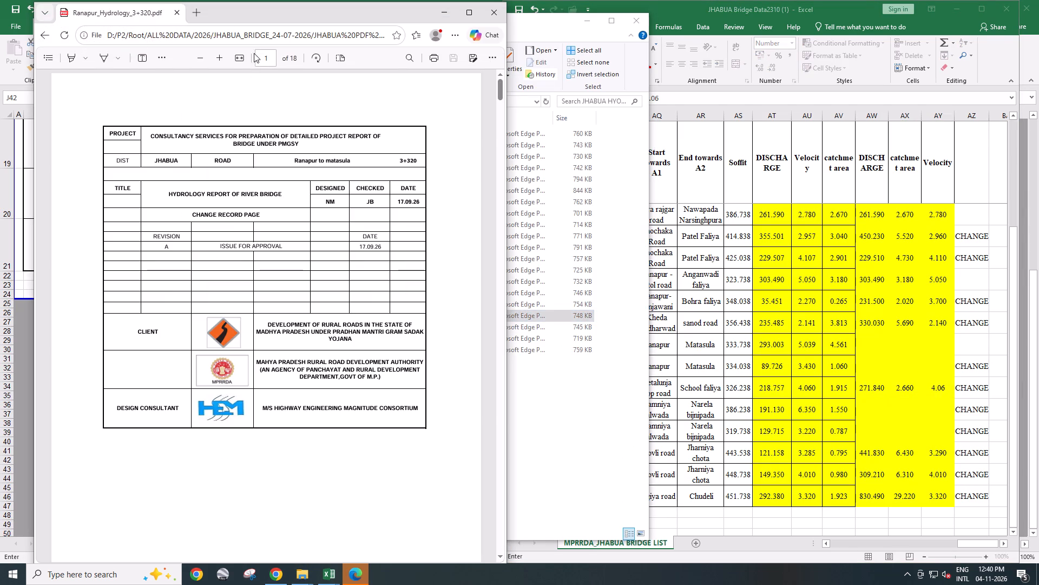
left_click(267, 55)
type("13")
key("Return")
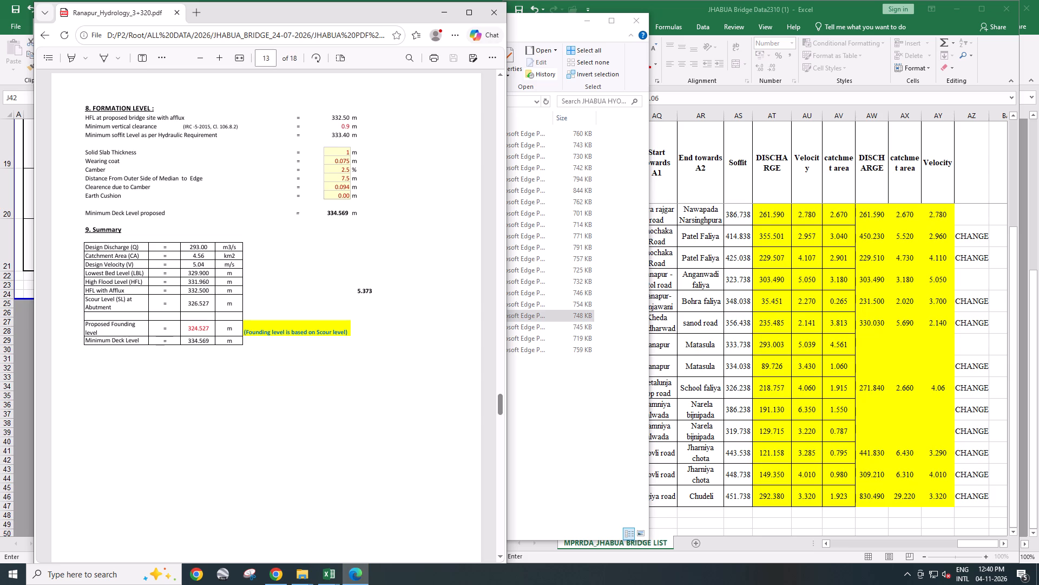
In the bridge data workbook, enter discharge 293.00, catchment area 4.56 and velocity 5.040 in AW15:AY15 for bridge 3320.
left_click(921, 438)
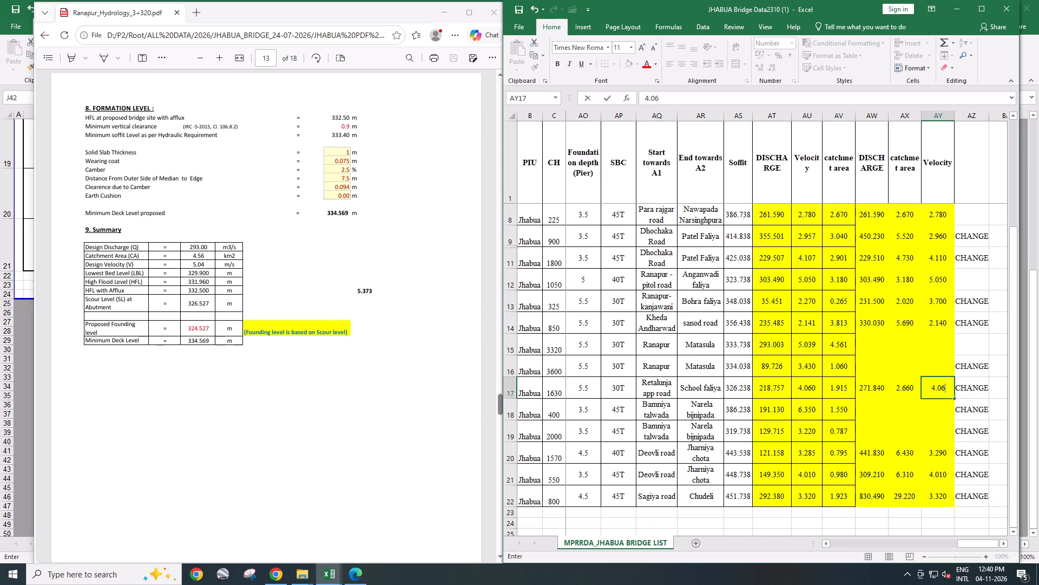
left_click(871, 346)
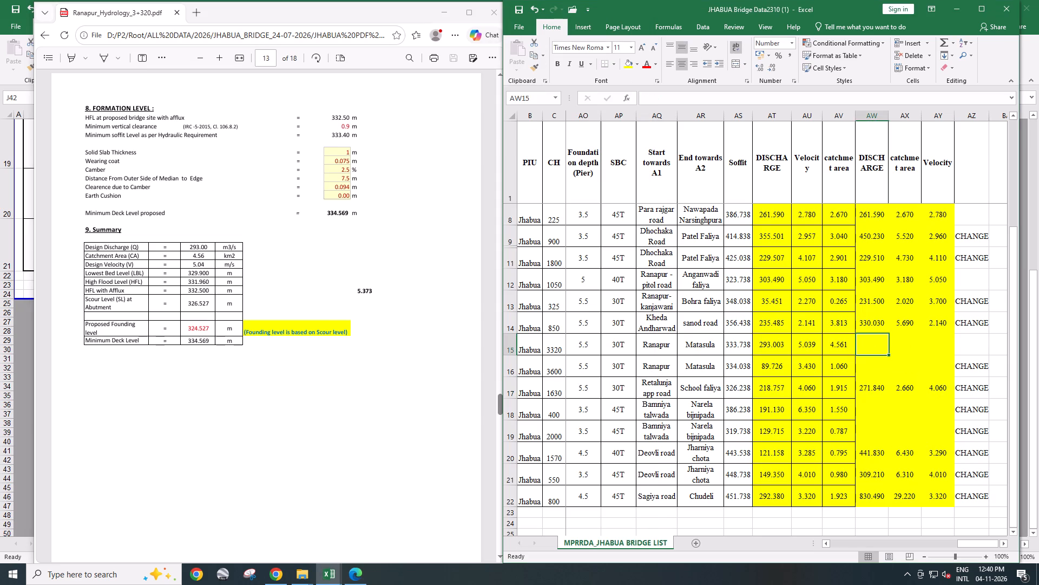
type("293.00")
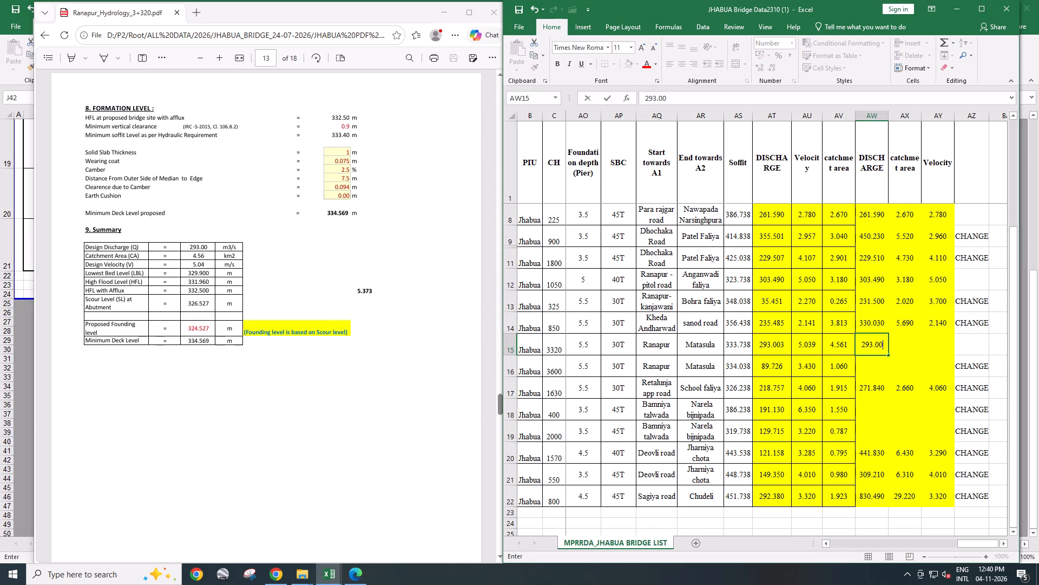
key("Right")
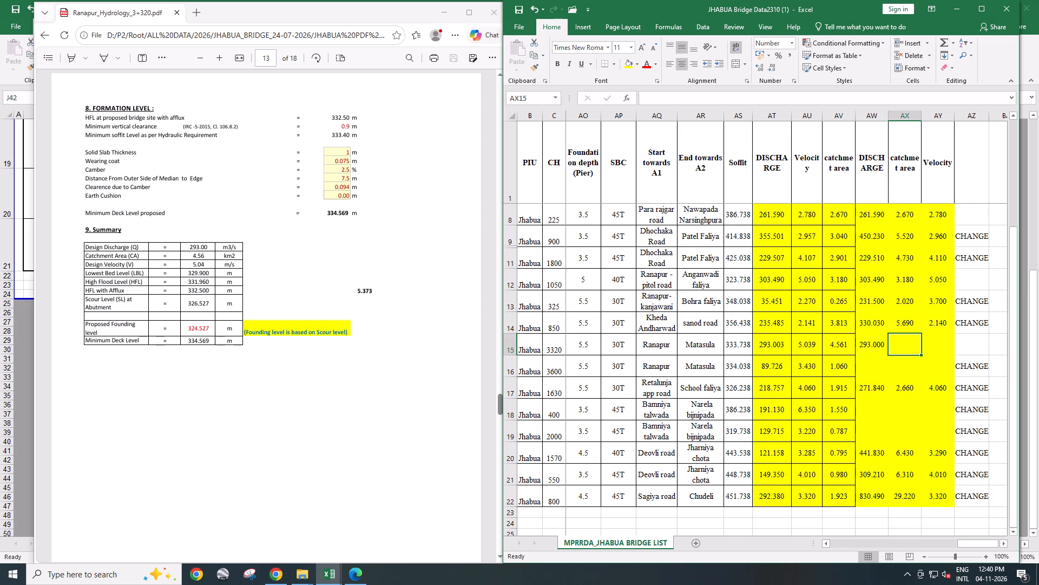
type("4.56")
key("Right")
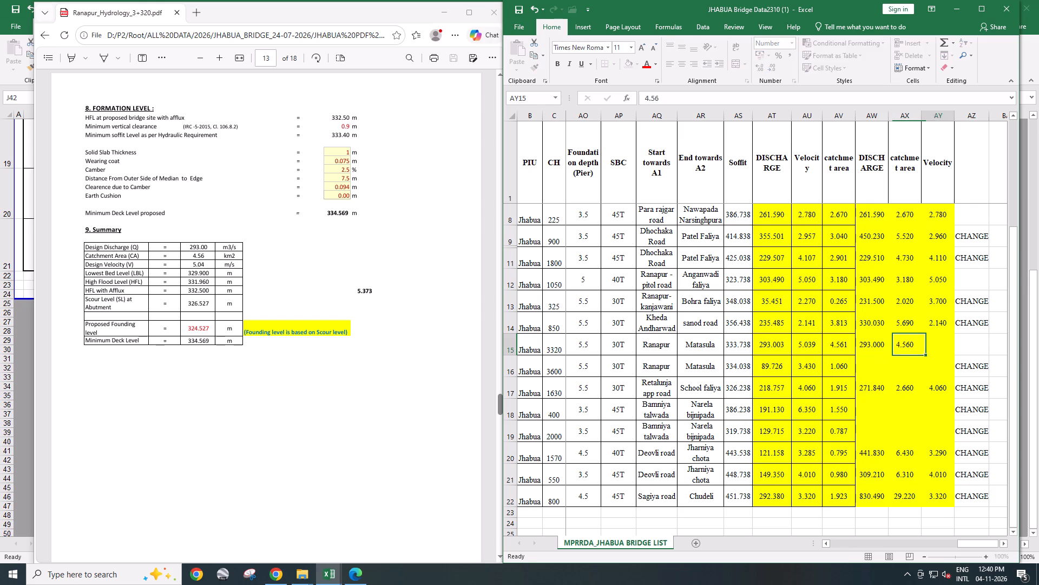
type("5.040")
key("Right")
Reduce the number format of discharge cell AW15 to one decimal place and save the workbook.
left_click(871, 346)
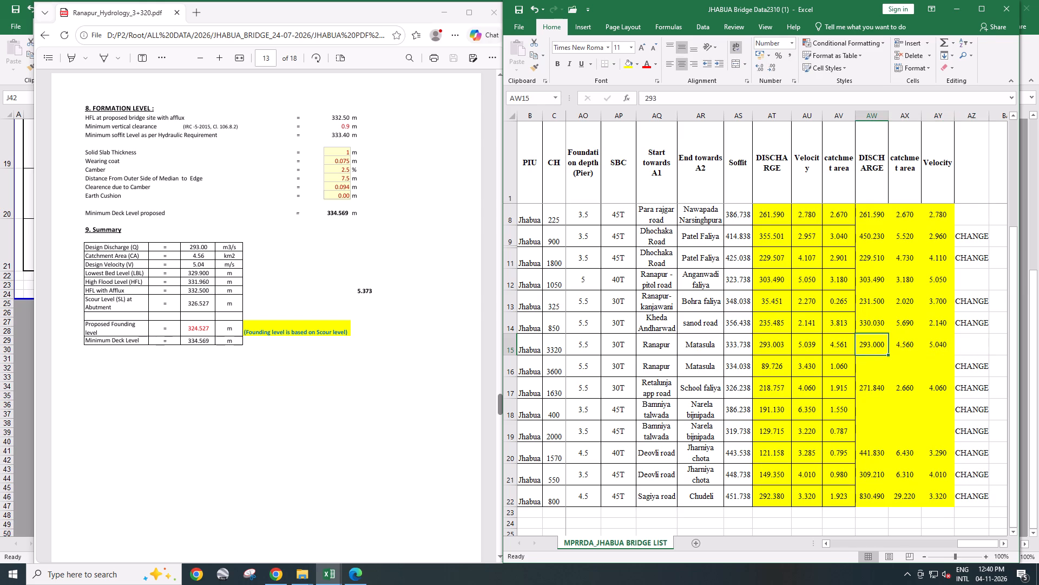
double_click(767, 69)
left_click(890, 378)
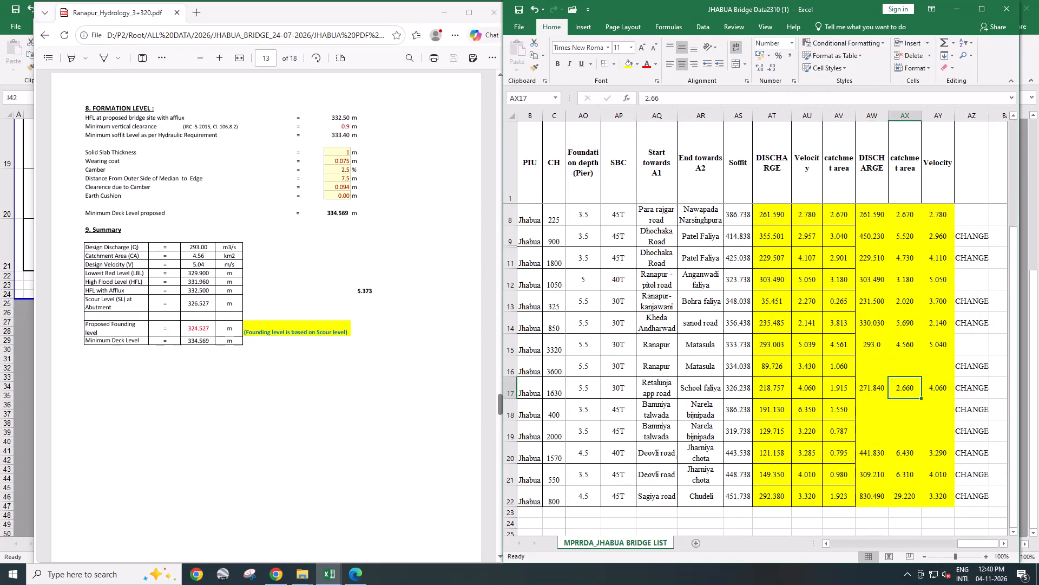
key("ctrl+s")
Close the 3+320 PDF, open Ranapur_Hydrology_3+600 and go to its Summary table on page 13.
left_click(492, 11)
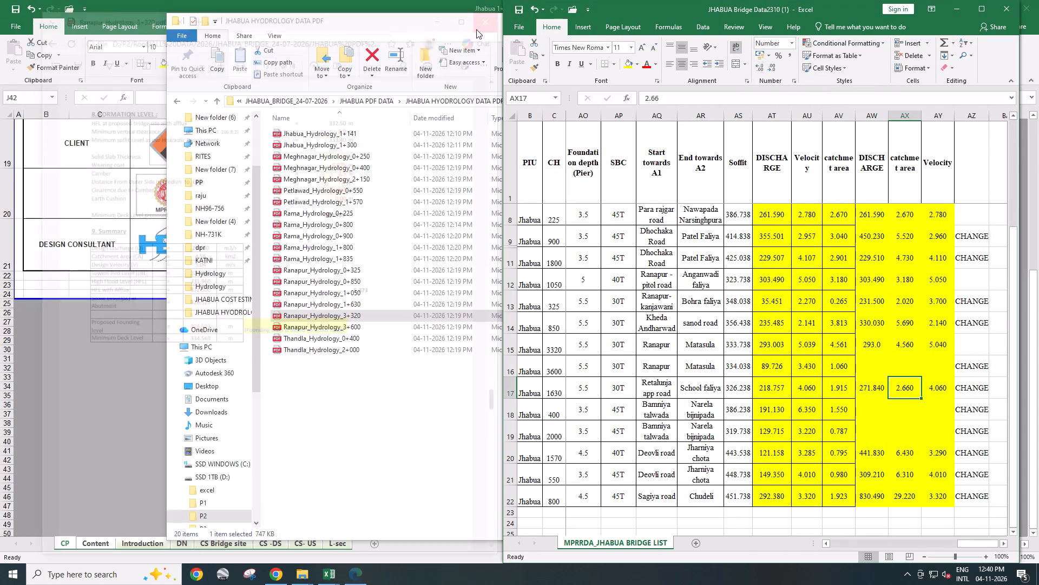
double_click(343, 324)
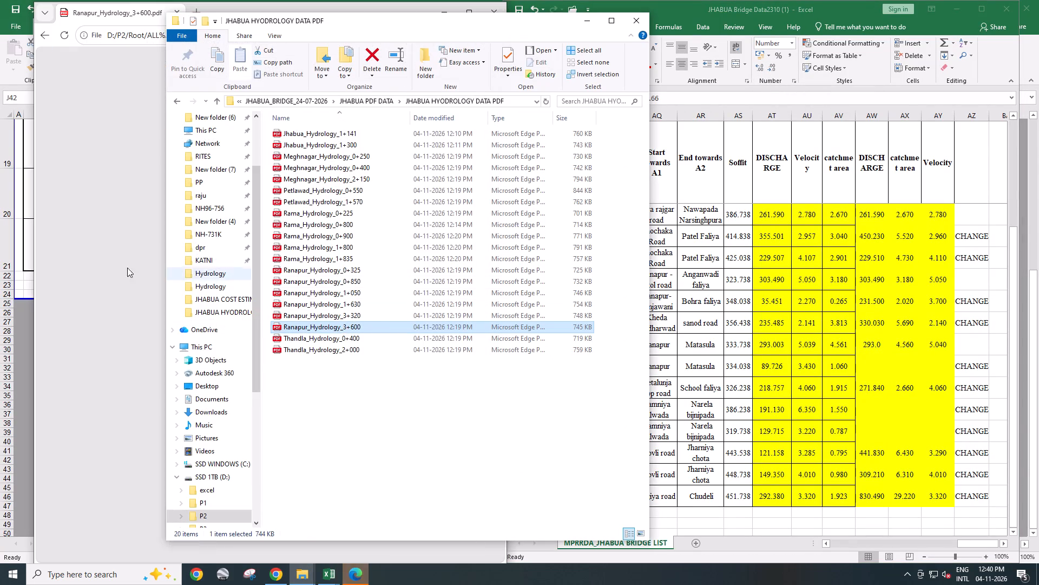
left_click(95, 266)
left_click(265, 57)
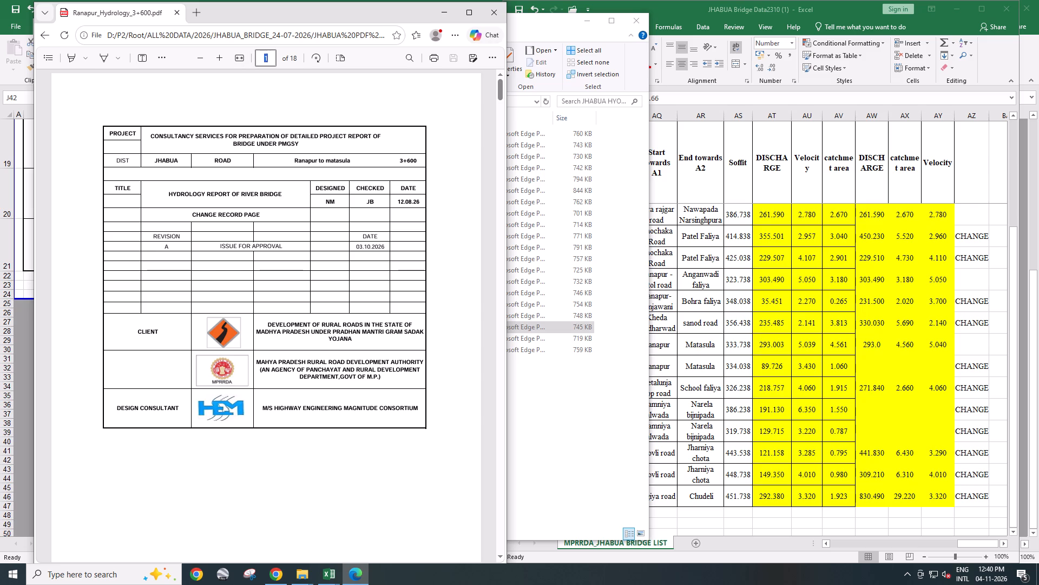
type("13")
key("Return")
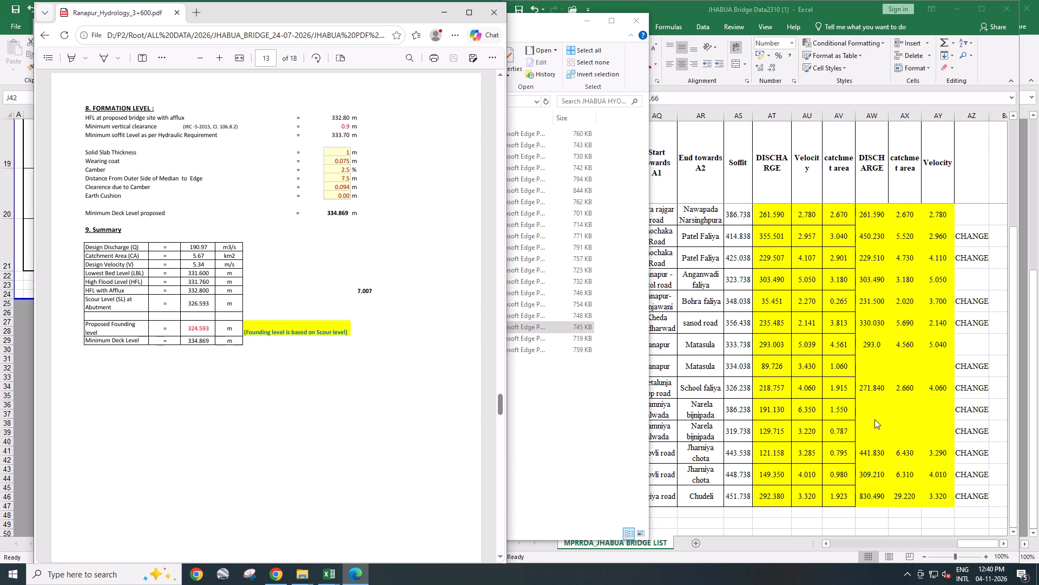
In the bridge data workbook, enter discharge 190.97, catchment area 5.67 and velocity 5.34 in AW16:AY16 for bridge 3600, and save.
left_click(875, 419)
left_click(865, 367)
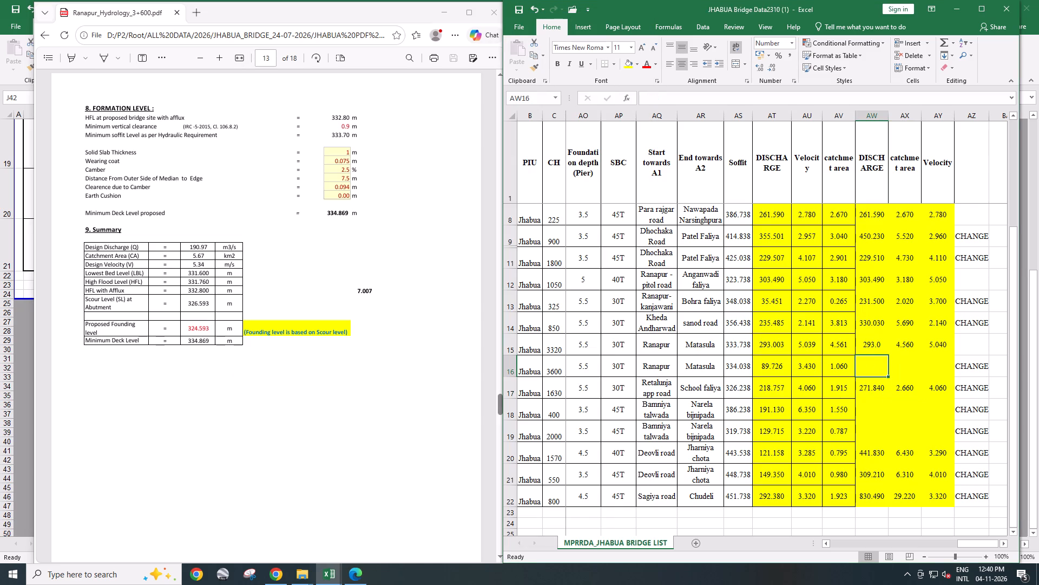
type("190.97")
key("Right")
type("5.67")
key("Right")
type("5.34")
key("Return")
key("ctrl+s")
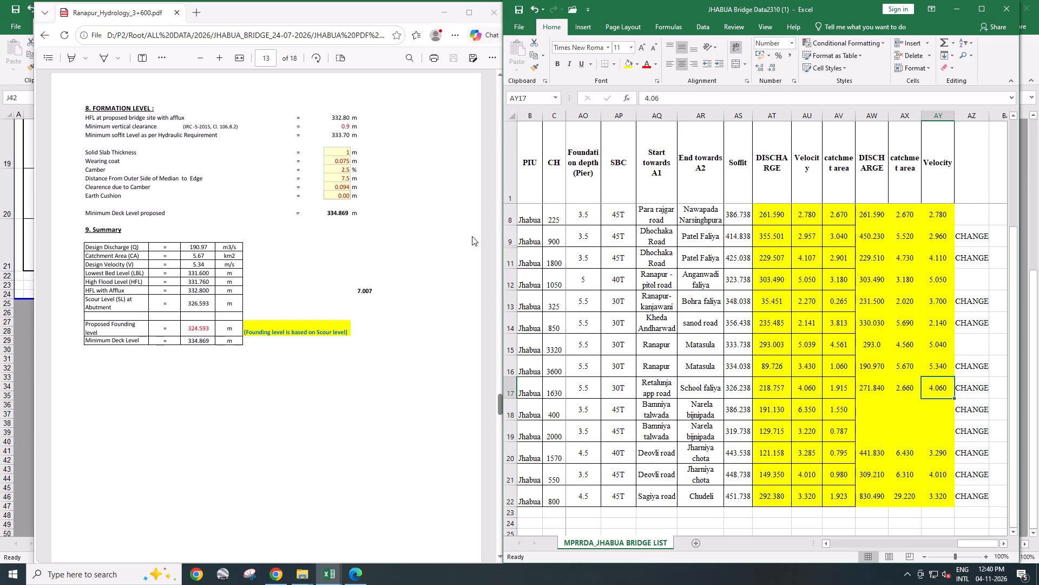
Close the 3+600 PDF, open Thandla_Hydrology_0+400 and go to its Summary table on page 13.
left_click(463, 239)
left_click(498, 22)
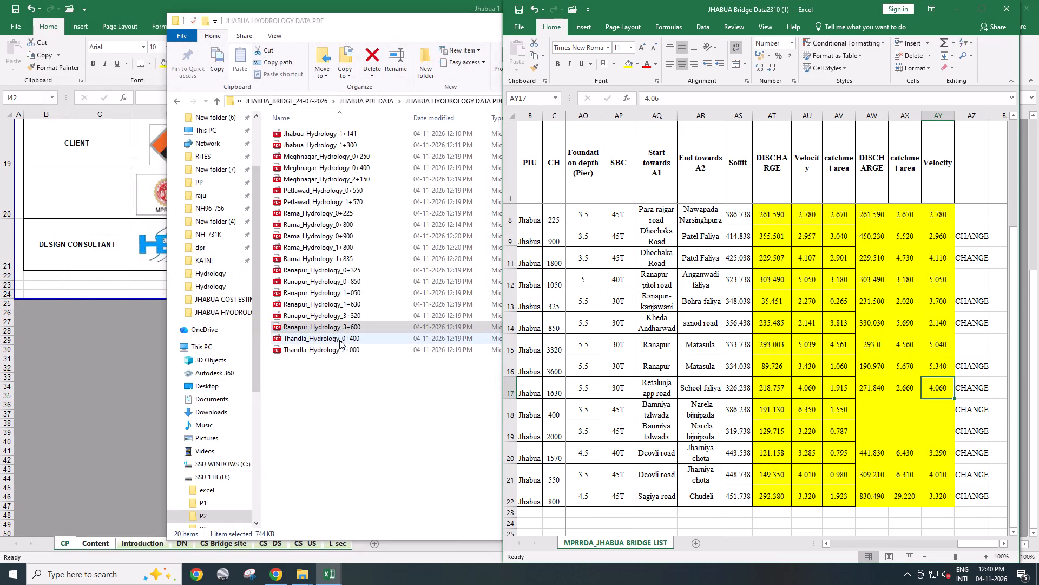
double_click(339, 340)
left_click(140, 378)
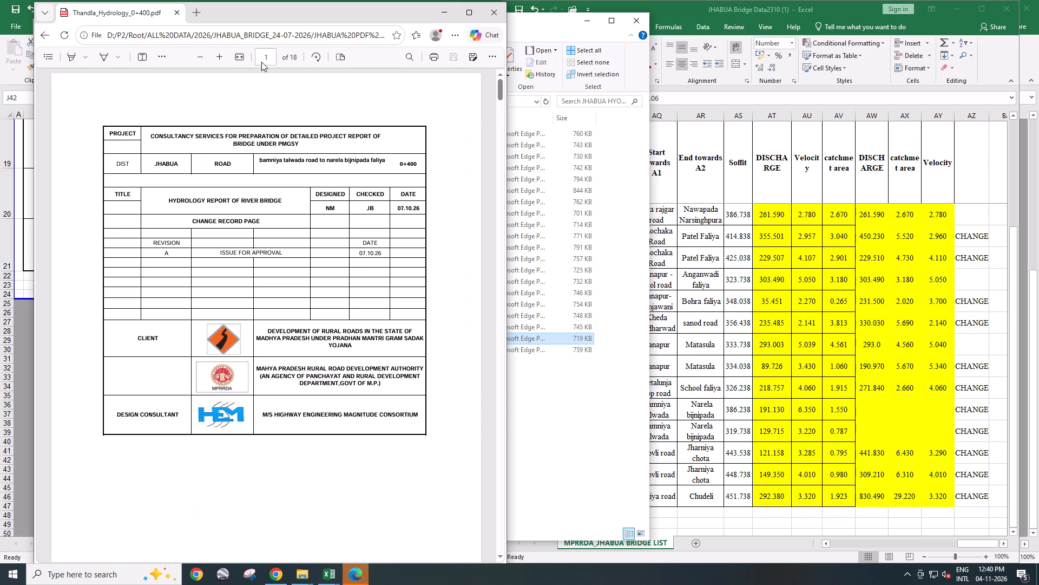
left_click(267, 61)
type("13")
key("Return")
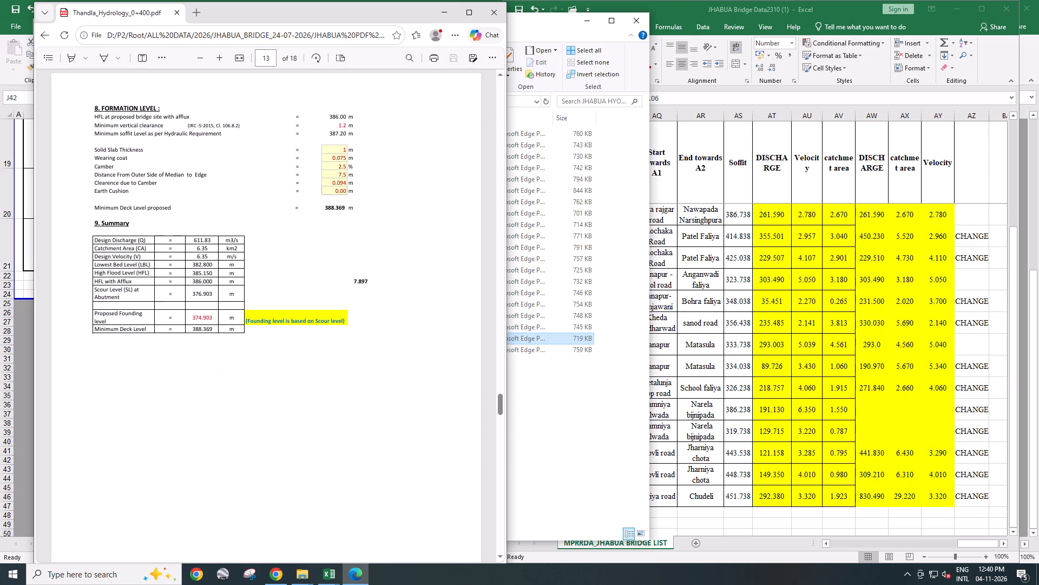
In the bridge data workbook, enter discharge 611.83, catchment area 6.35 and velocity 6.35 in AW18:AY18 for bridge 400, and save.
left_click(793, 416)
left_click(866, 409)
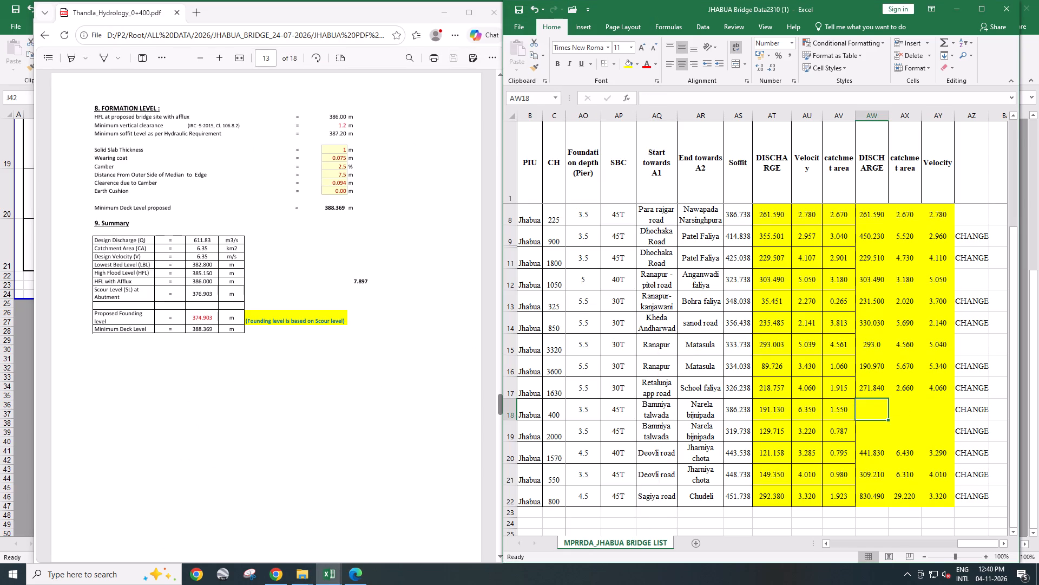
type("611.83")
key("Right")
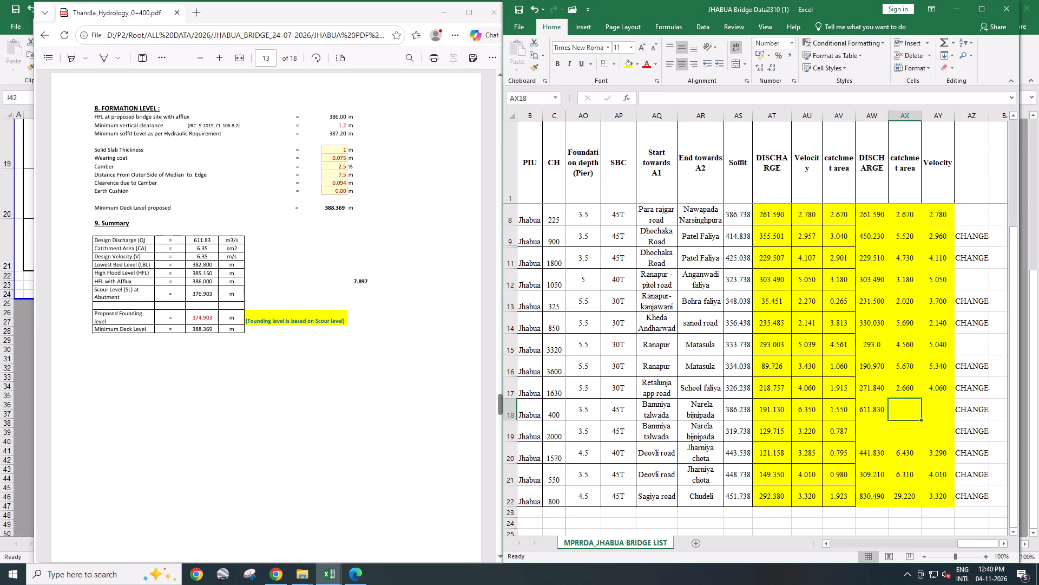
type("6.35")
key("Right")
type("6.35")
key("Return")
key("ctrl+s")
Close the Thandla 0+400 PDF and return to the hydrology PDF folder.
left_click(391, 170)
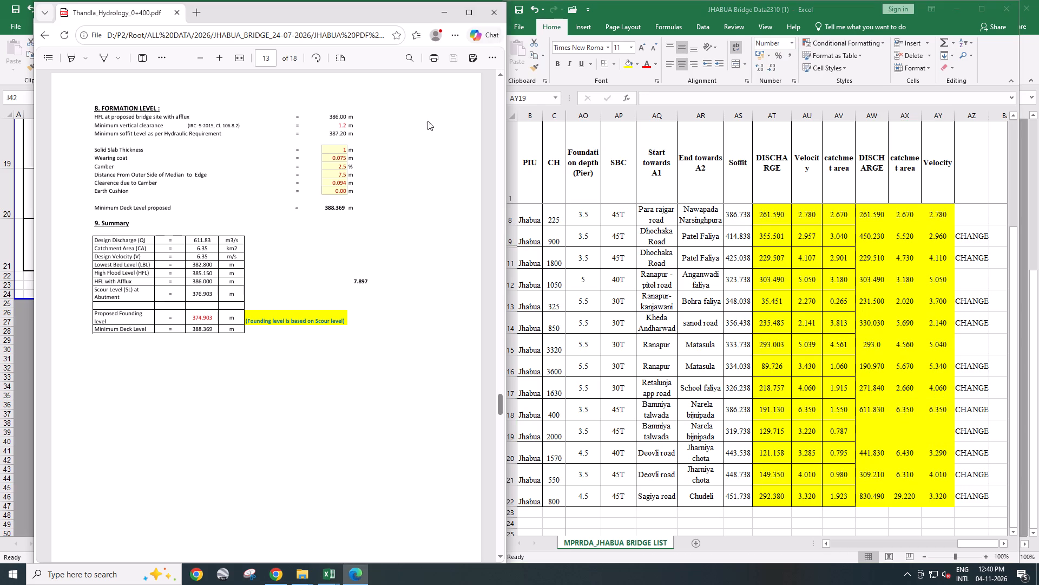
left_click(495, 13)
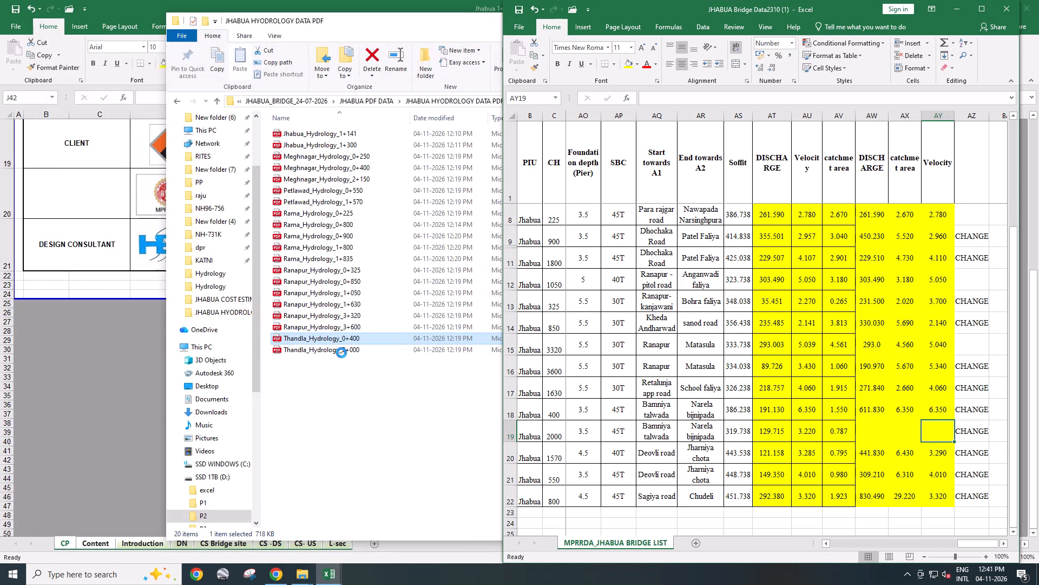
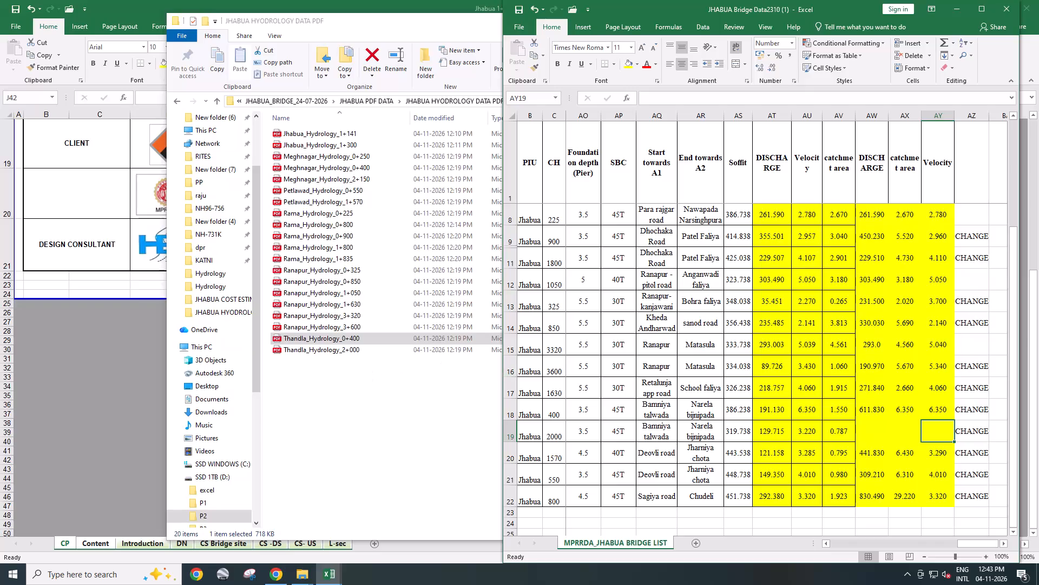
Open the Thandla_Hydrology_2+000 PDF at its Summary table on page 13.
double_click(343, 352)
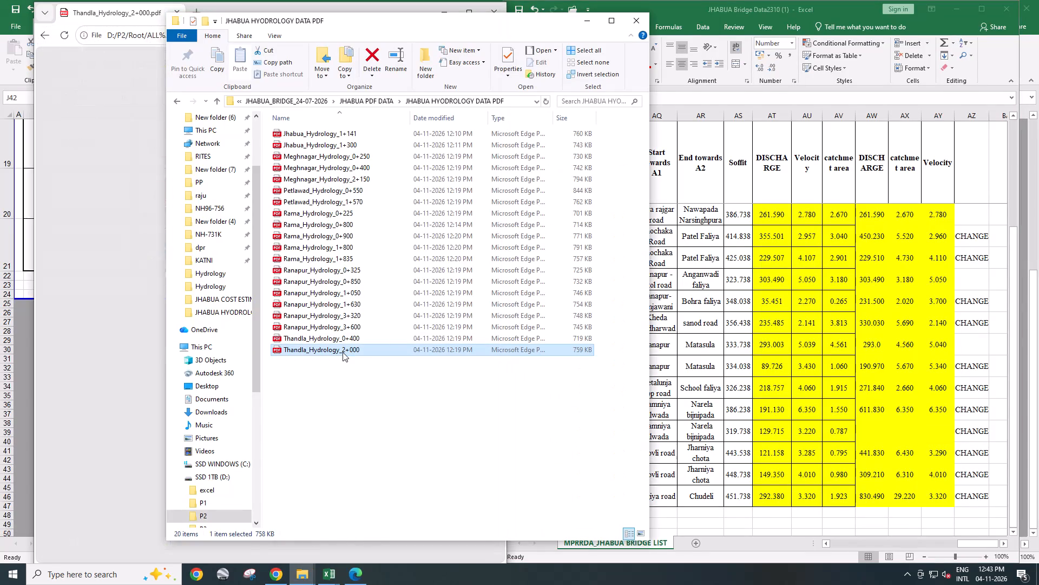
left_click(148, 336)
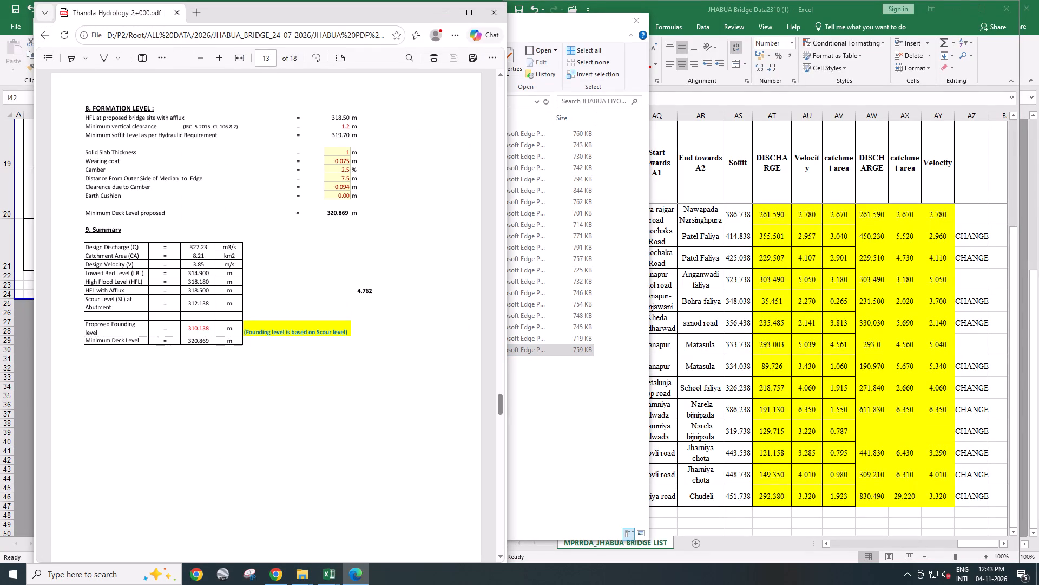
In the bridge data workbook, enter discharge 327.23, catchment area 8.21 and velocity 3.85 in AW19:AY19 for bridge 2000, save, and close the PDF.
left_click(876, 431)
left_click(869, 431)
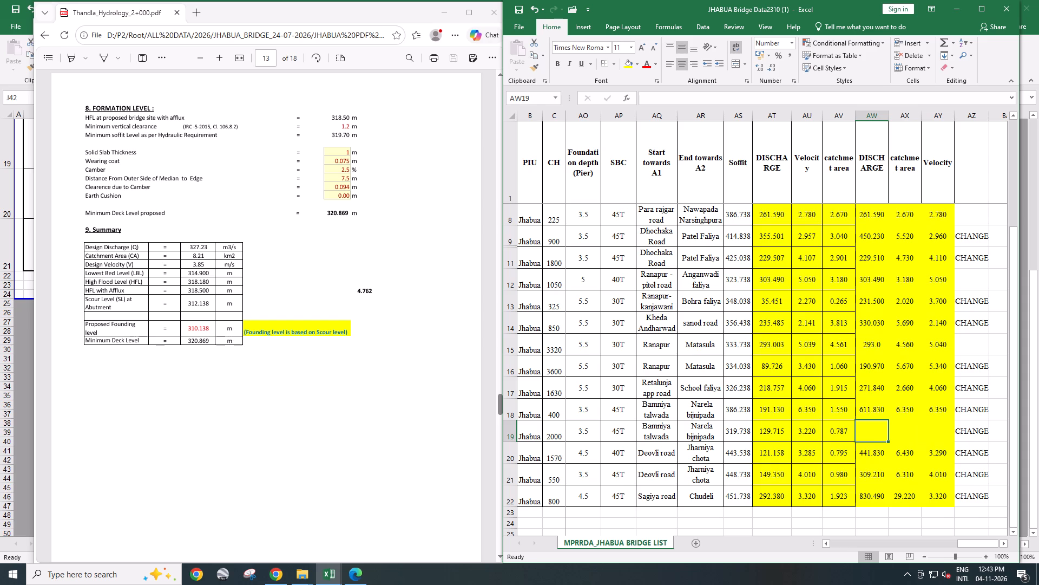
type("327.23")
key("Right")
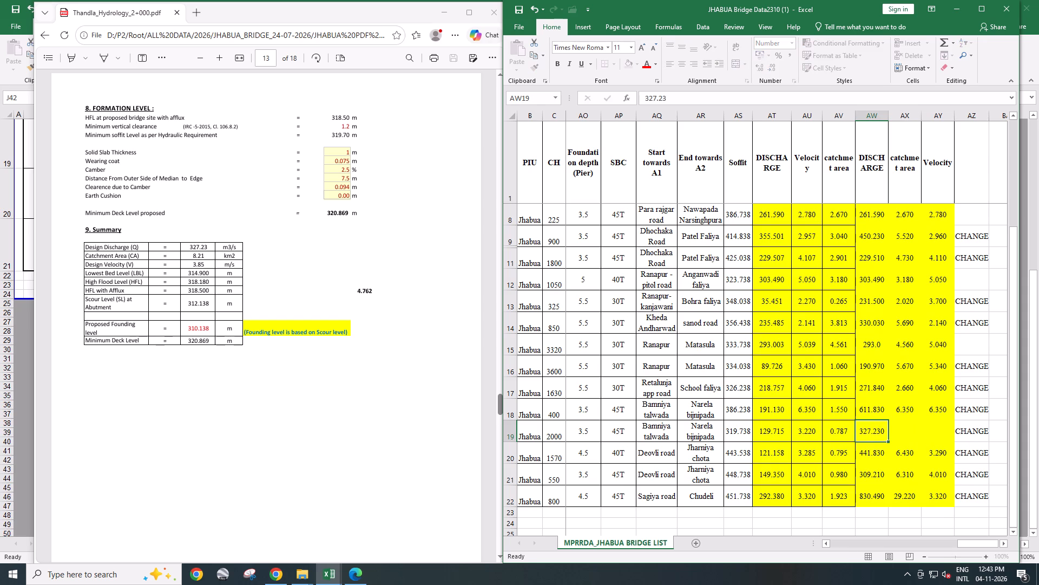
type("8.21")
key("Right")
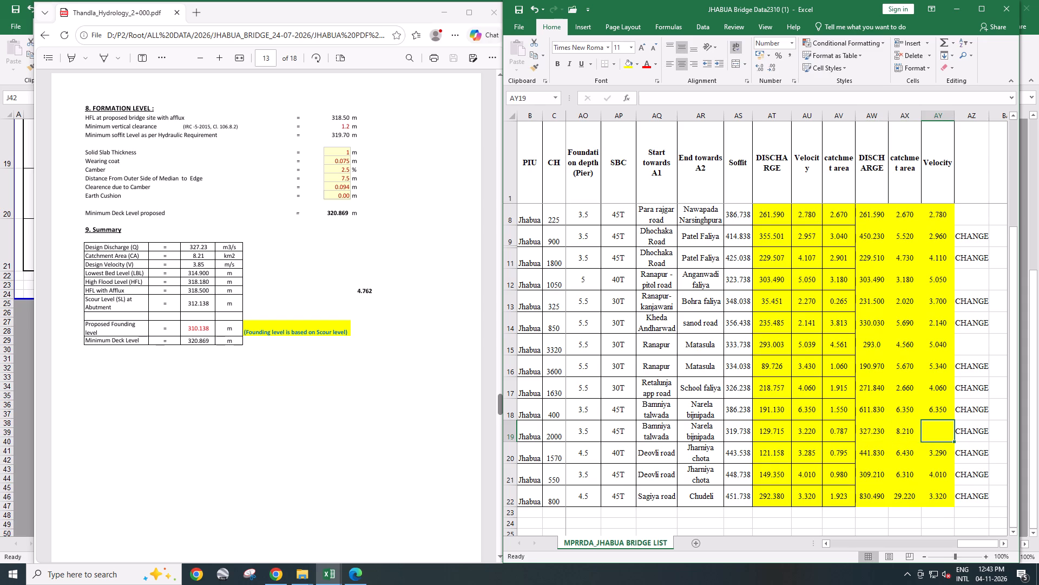
type("3.85")
key("Return")
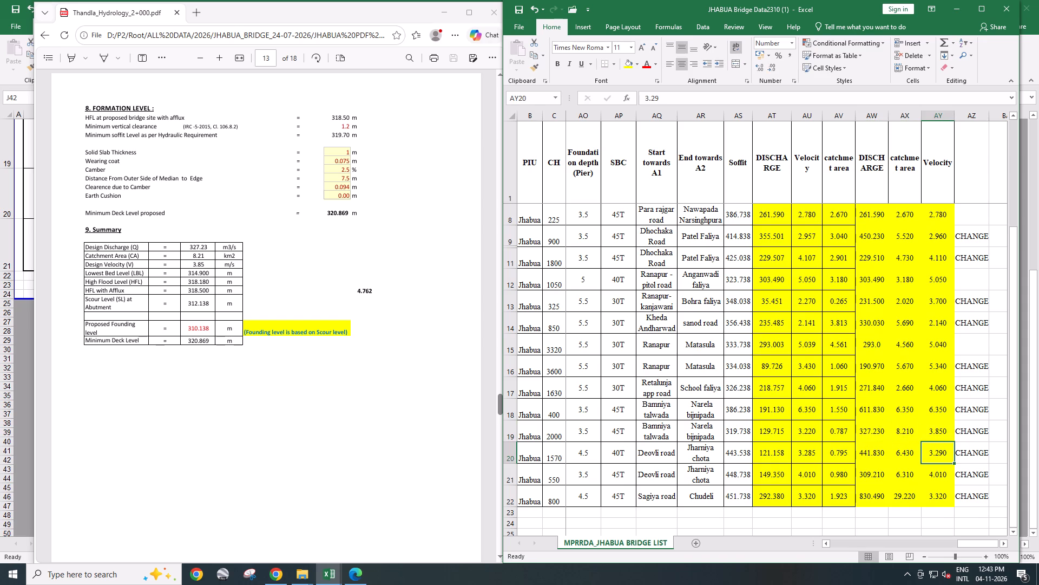
key("ctrl+s")
left_click(491, 21)
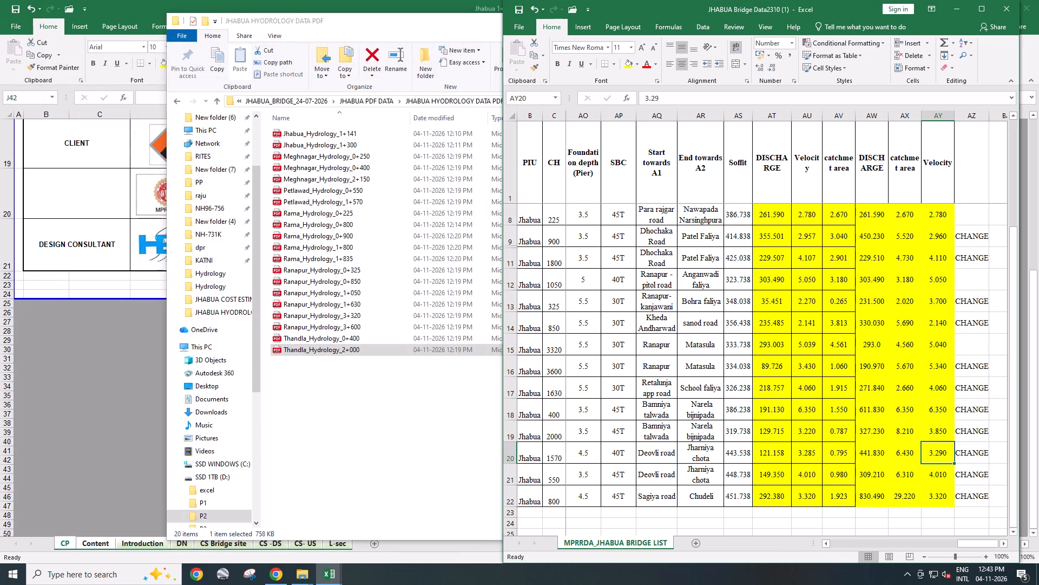
Fill the new discharge, catchment area and velocity header cells AW1:AY1 with light green.
left_click(880, 342)
scroll(932, 185, "up", 1)
scroll(932, 185, "down", 1)
scroll(932, 185, "up", 4)
left_click_drag(876, 185, 936, 187)
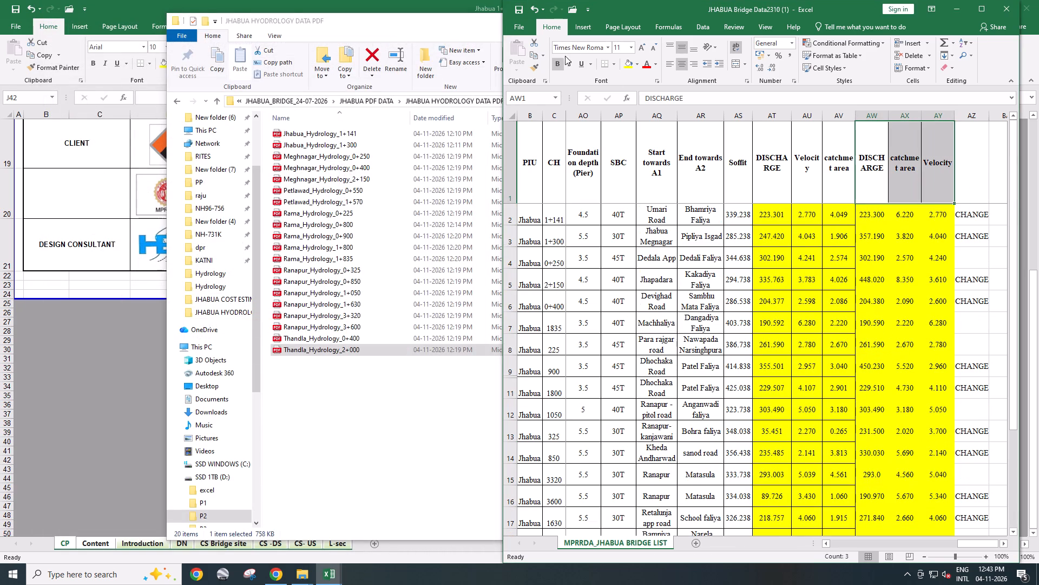
left_click(639, 67)
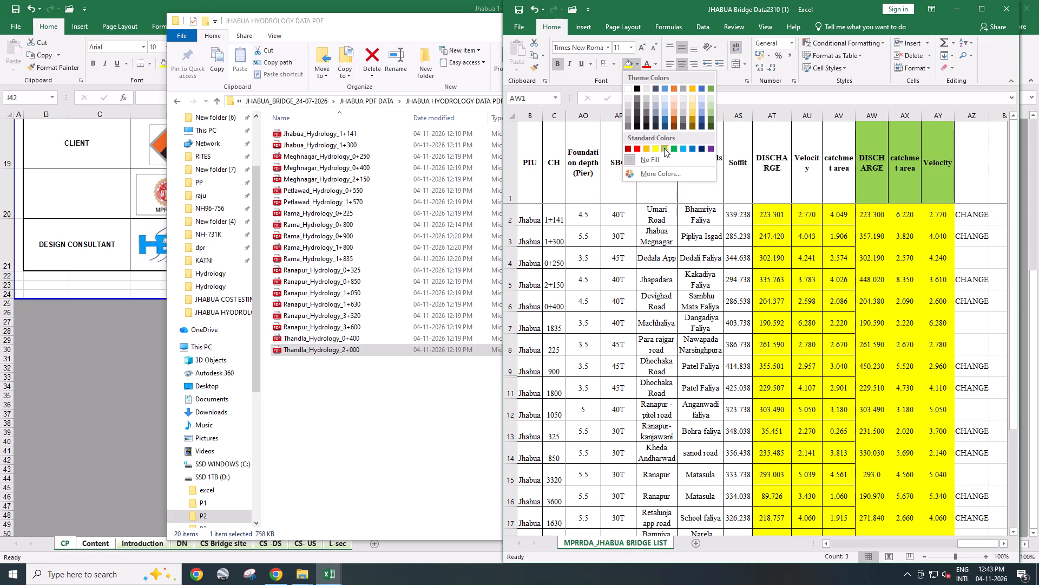
left_click(664, 148)
scroll(825, 259, "up", 5)
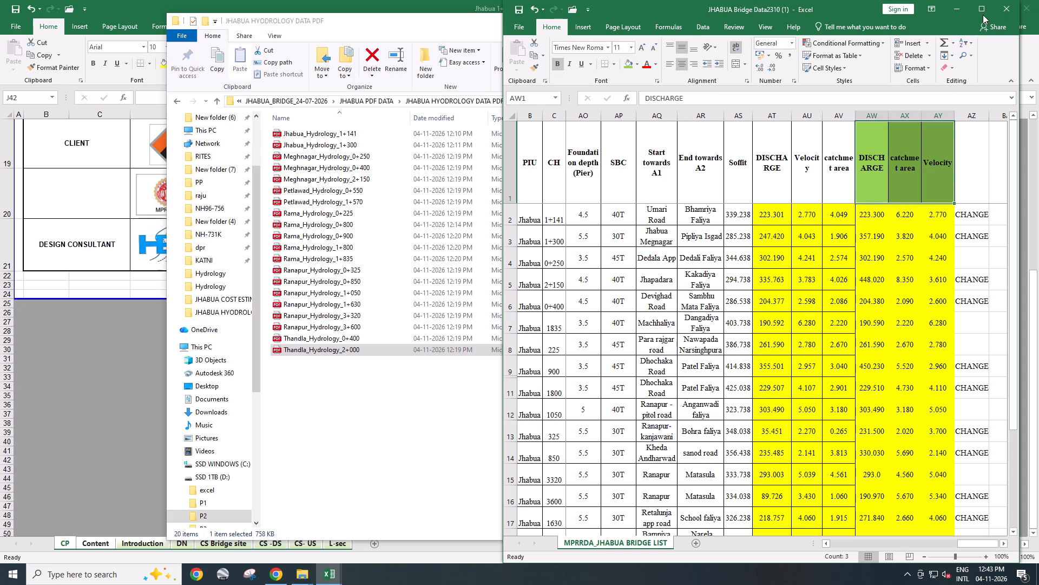
Maximize the bridge data workbook, remove the yellow fill from the hydrology values in AT2:AY22, and save.
left_click(983, 15)
scroll(437, 265, "up", 2)
scroll(433, 275, "down", 1)
scroll(433, 276, "up", 5)
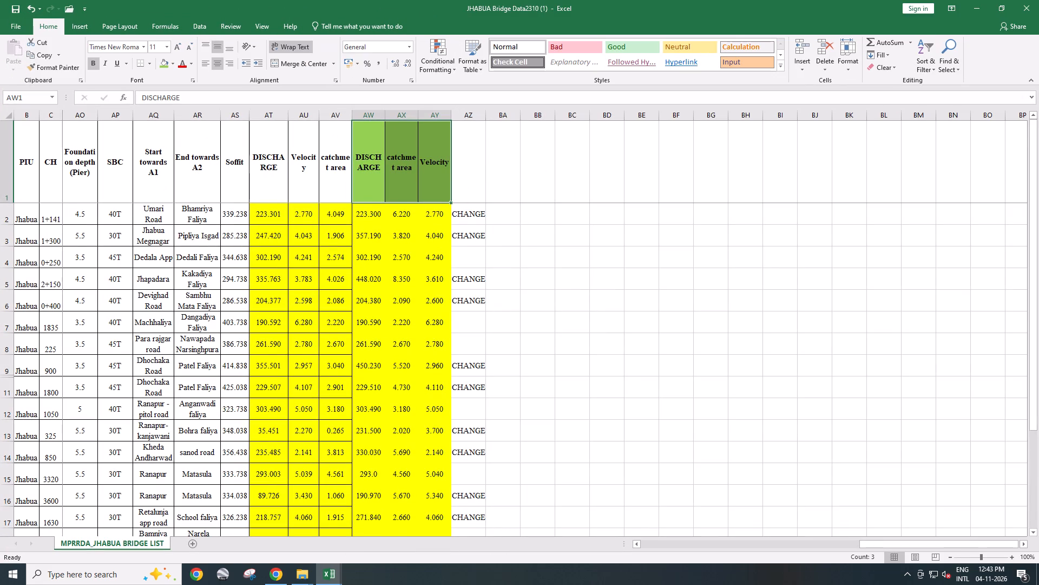
scroll(277, 276, "up", 2)
scroll(276, 273, "down", 1)
scroll(276, 273, "up", 17)
left_click_drag(275, 217, 367, 218)
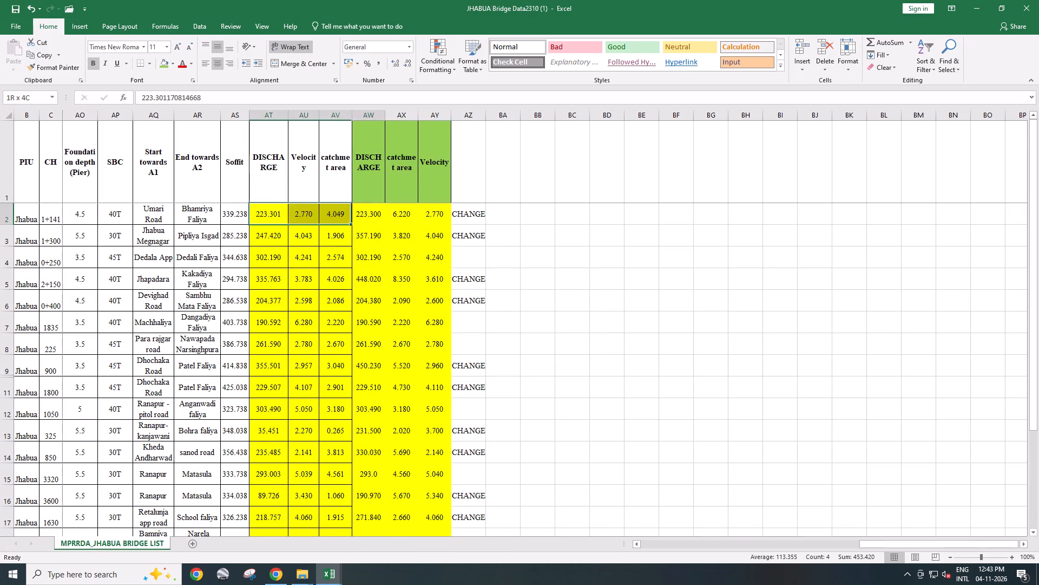
left_click_drag(367, 218, 432, 217)
key("ctrl+shift+Down")
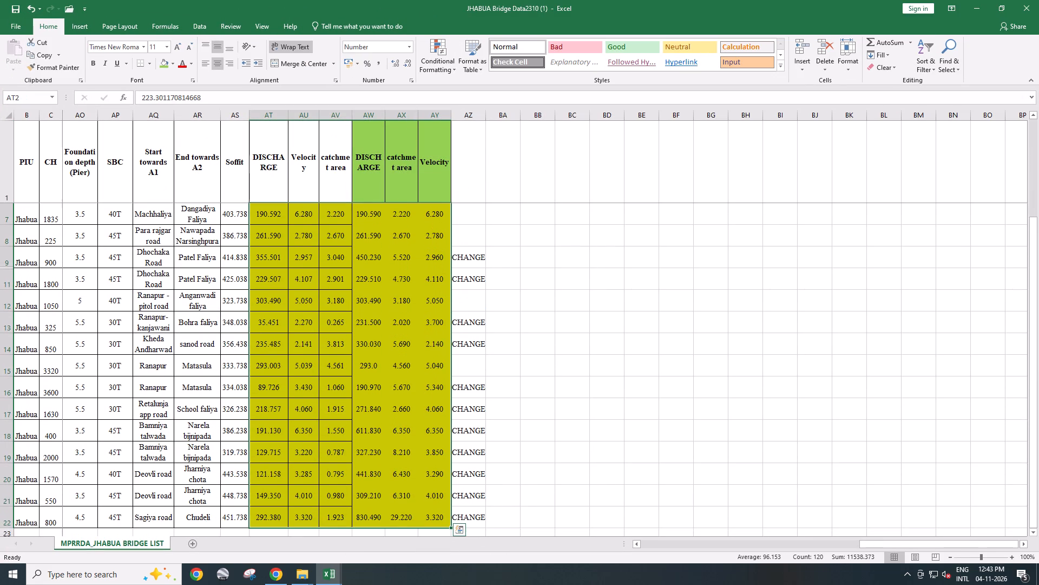
type("HHN")
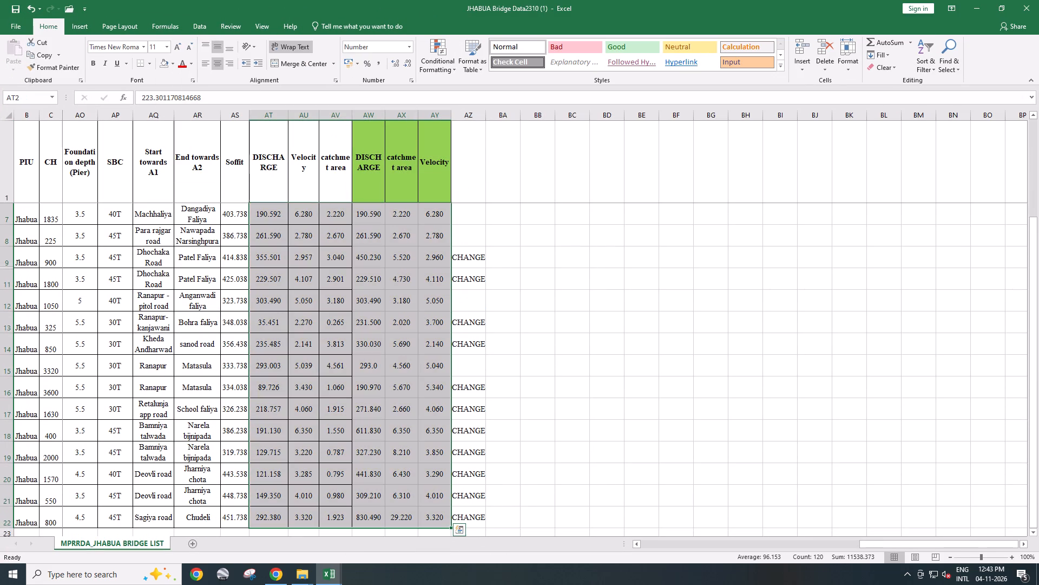
key("ctrl+s")
left_click(386, 296)
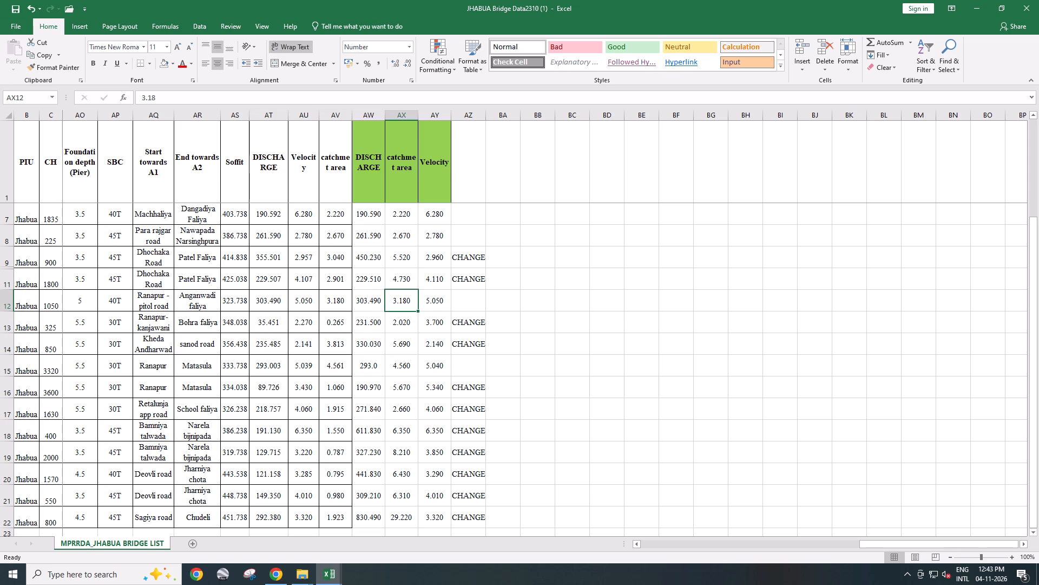
Compare the existing and newly entered discharge, velocity and catchment area columns across the bridge rows.
scroll(464, 228, "up", 1)
scroll(325, 242, "up", 3)
scroll(325, 242, "down", 1)
scroll(354, 252, "up", 13)
scroll(357, 252, "down", 1)
scroll(357, 252, "up", 7)
scroll(357, 252, "down", 1)
scroll(357, 252, "up", 11)
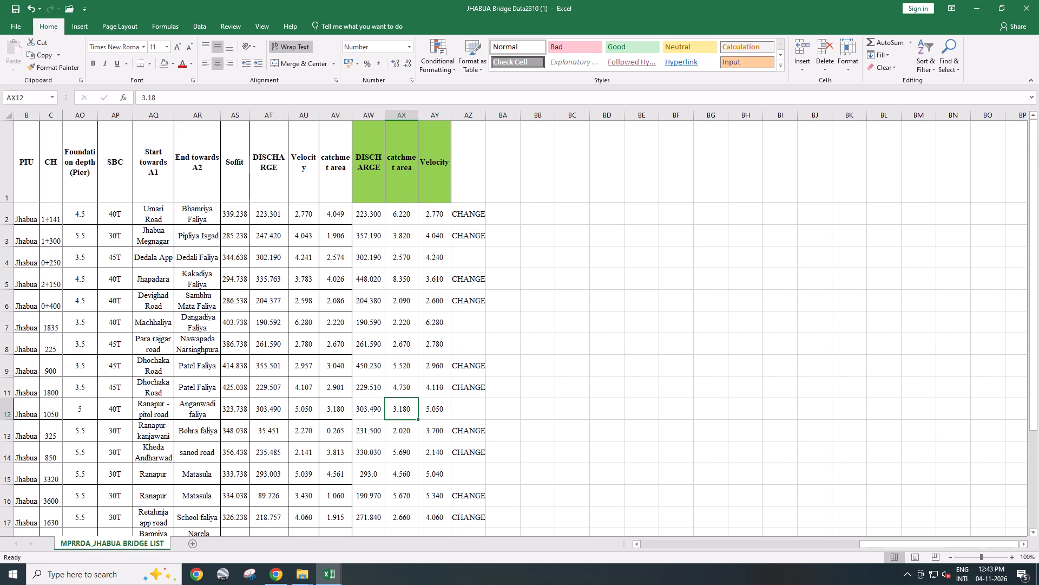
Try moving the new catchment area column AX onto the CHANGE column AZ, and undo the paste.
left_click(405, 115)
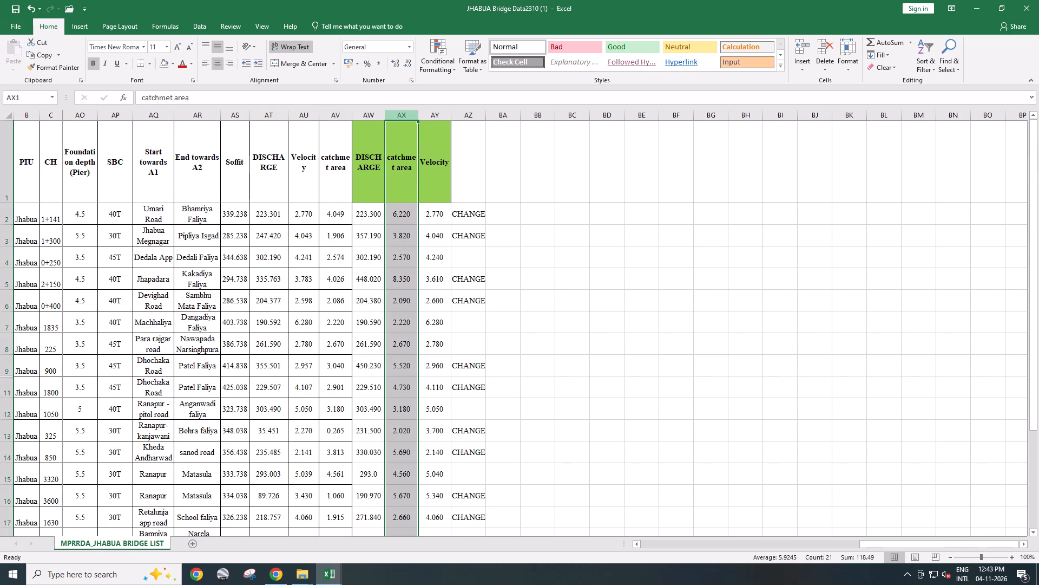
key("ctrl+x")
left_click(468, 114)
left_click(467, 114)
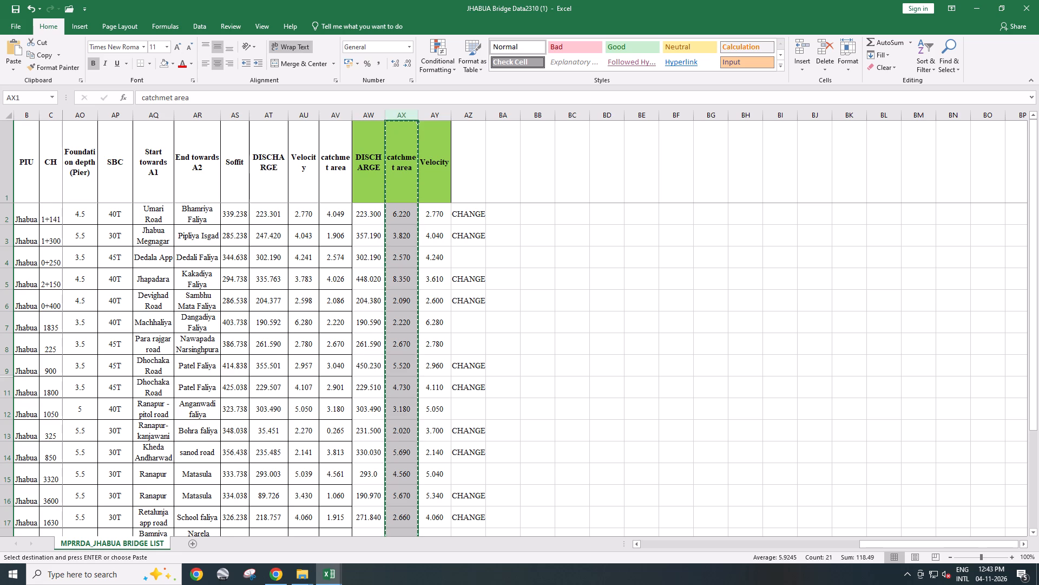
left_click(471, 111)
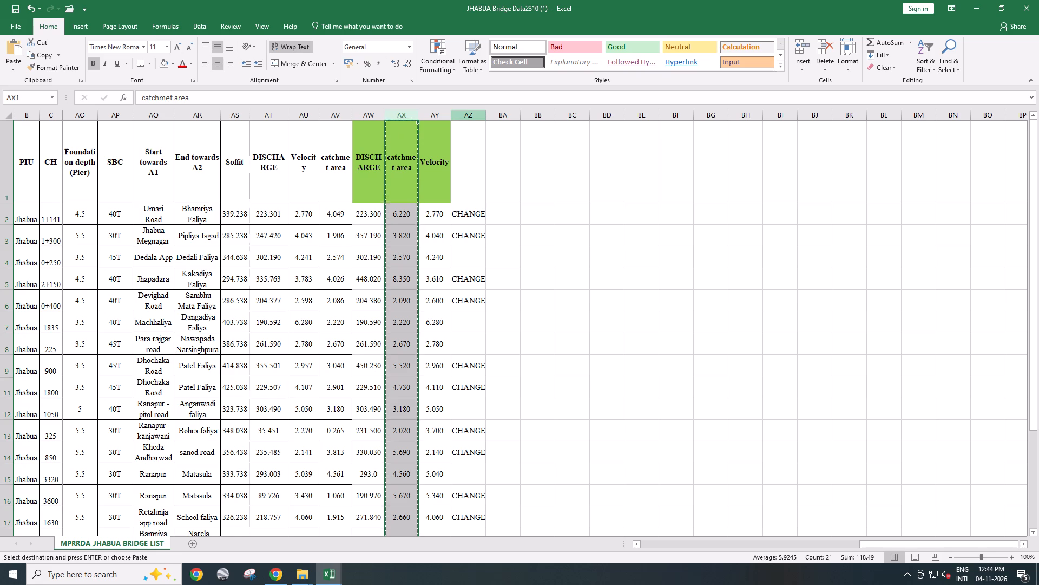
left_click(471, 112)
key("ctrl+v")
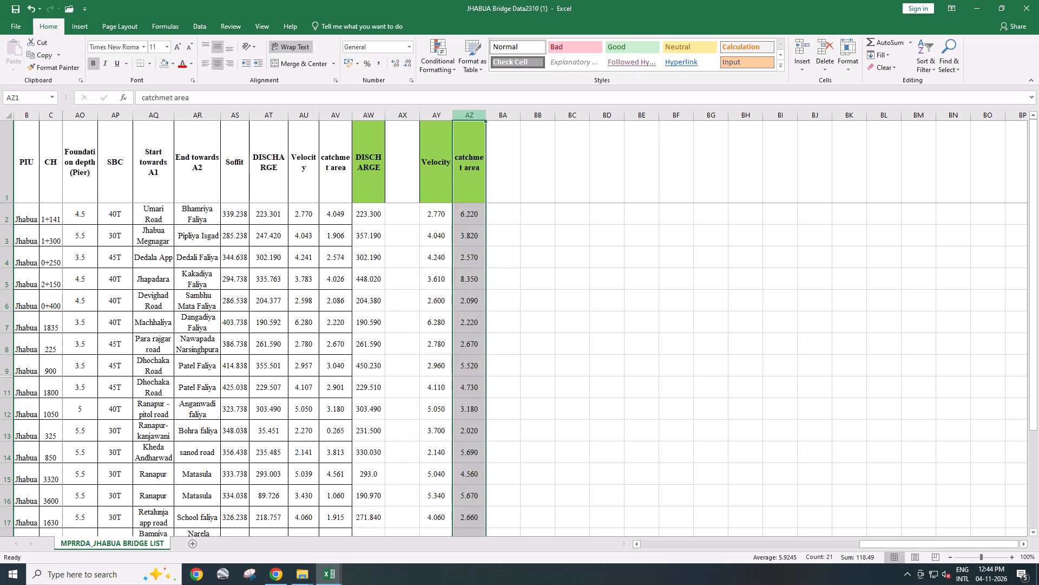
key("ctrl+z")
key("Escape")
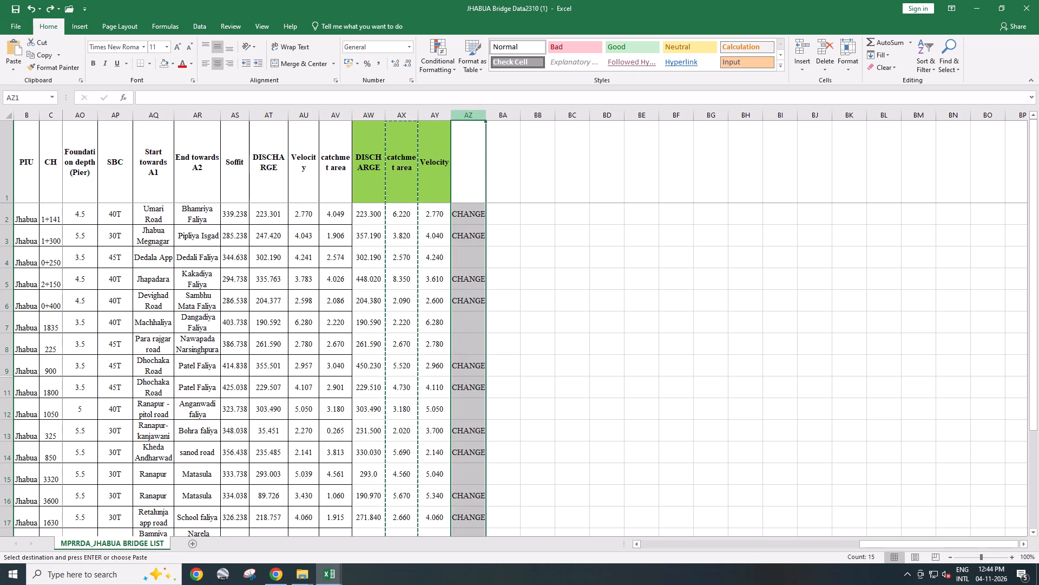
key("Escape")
Insert an empty column at AZ, between the new Velocity column and the CHANGE remarks.
left_click(469, 116)
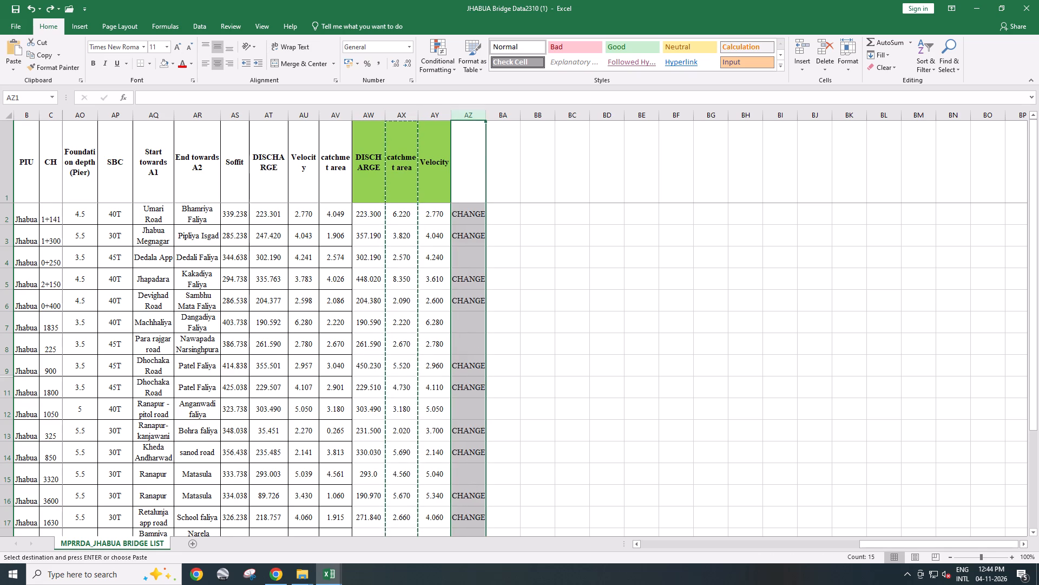
key("ctrl+shift+equal")
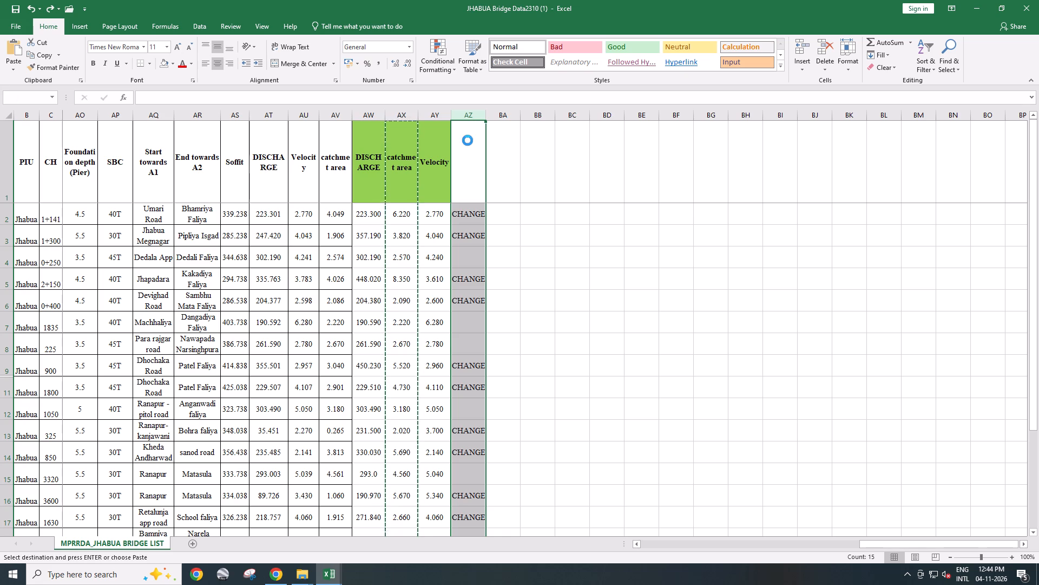
left_click(516, 285)
key("Escape")
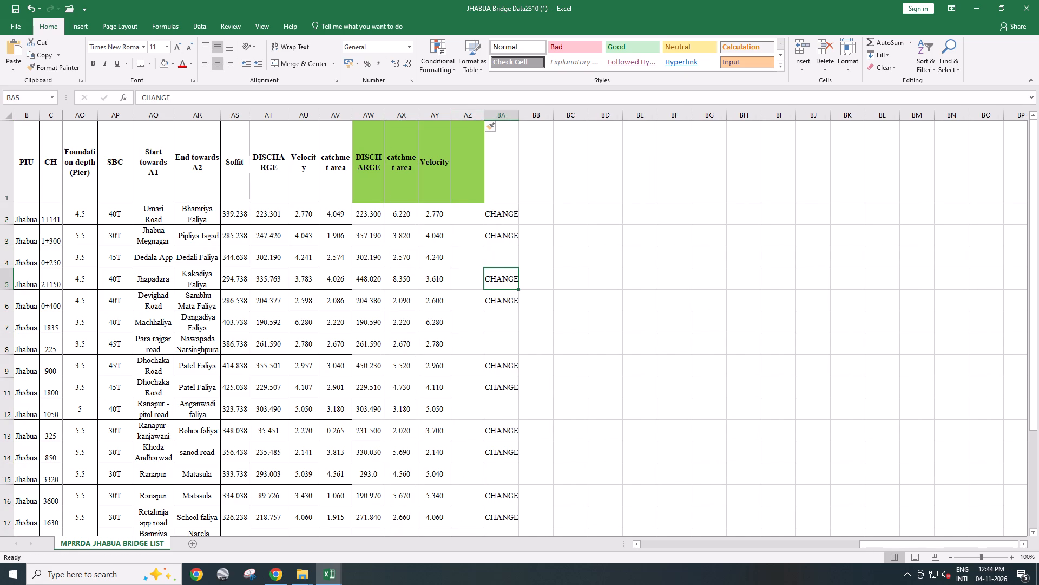
key("Escape")
key("Escape")
key("Escape")
key("Escape")
left_click(538, 274)
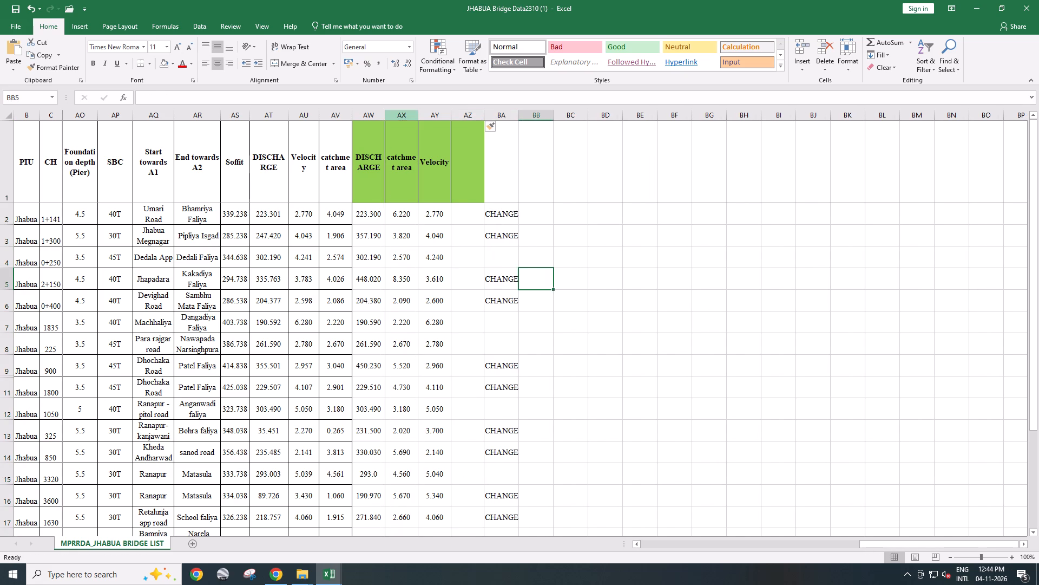
Move the new catchment area column from AX into the empty column AZ, directly after Velocity.
left_click(410, 113)
key("ctrl+x")
left_click(467, 114)
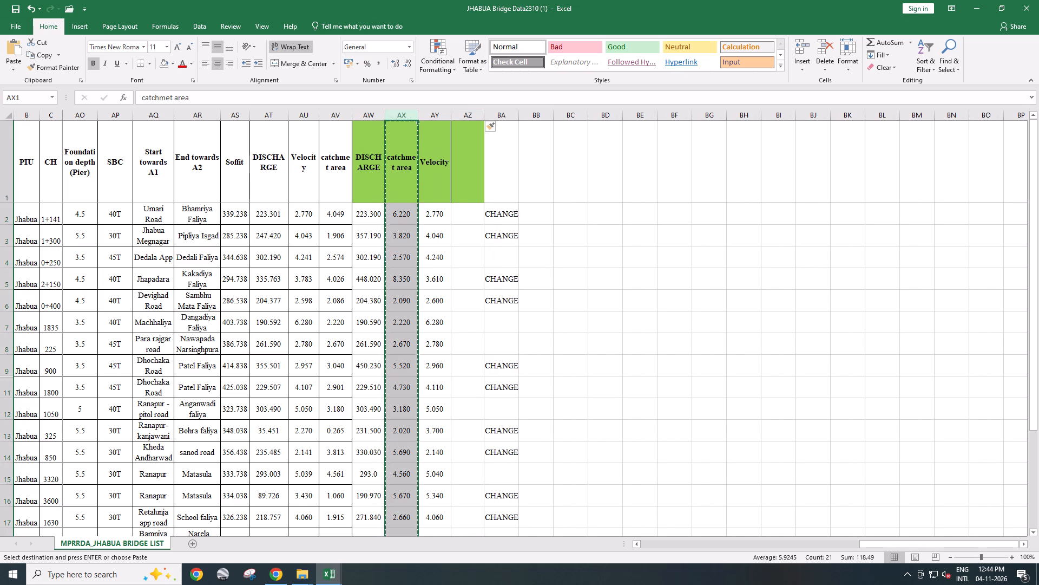
left_click(468, 117)
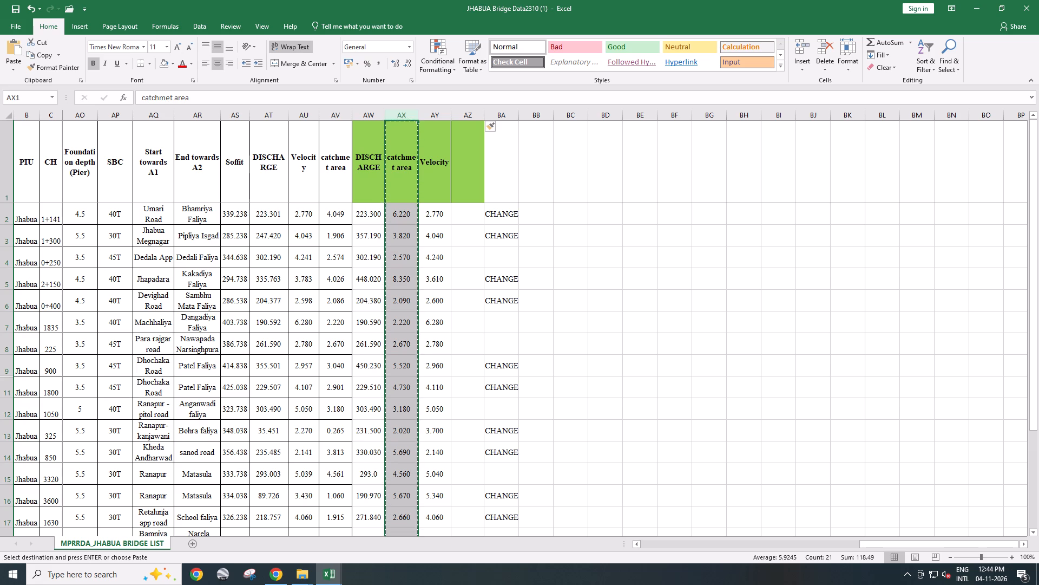
left_click(468, 119)
key("ctrl+v")
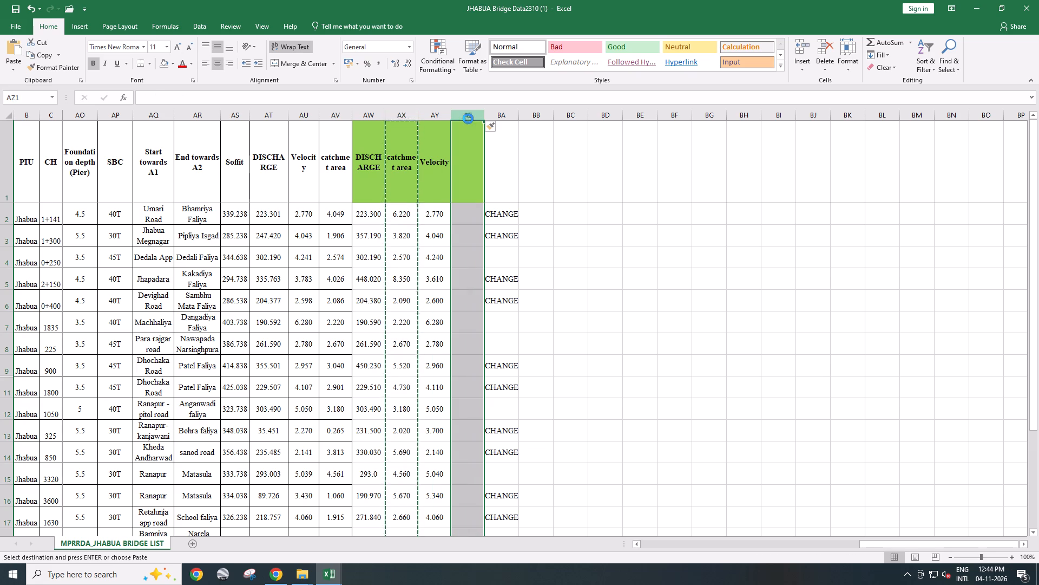
Delete the emptied column AX between the new discharge and Velocity columns.
left_click(408, 116)
key("ctrl+minus")
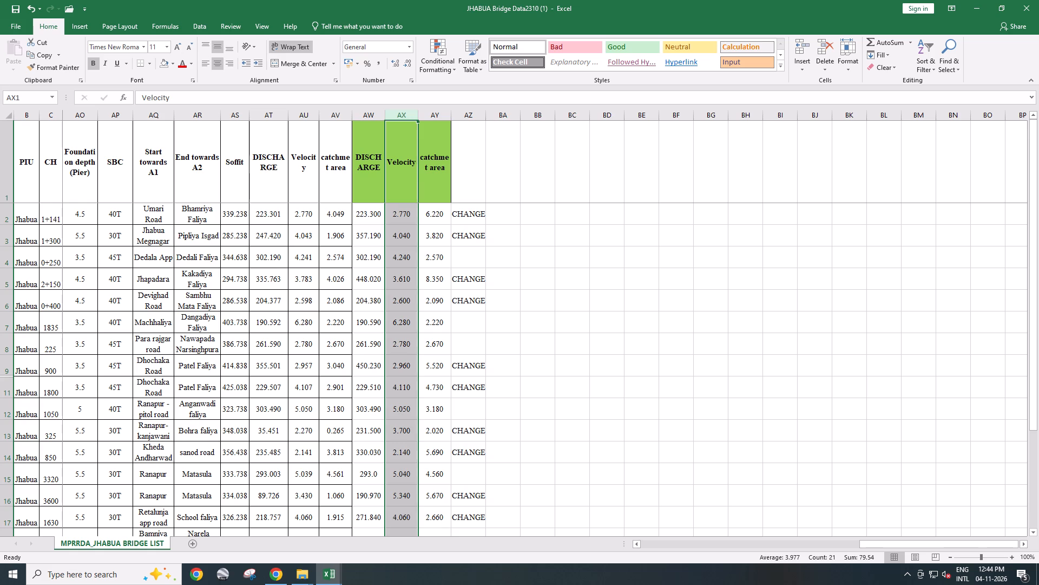
Review the CHANGE remarks in column AZ against each bridge's old and new discharge, velocity and catchment values.
left_click(472, 302)
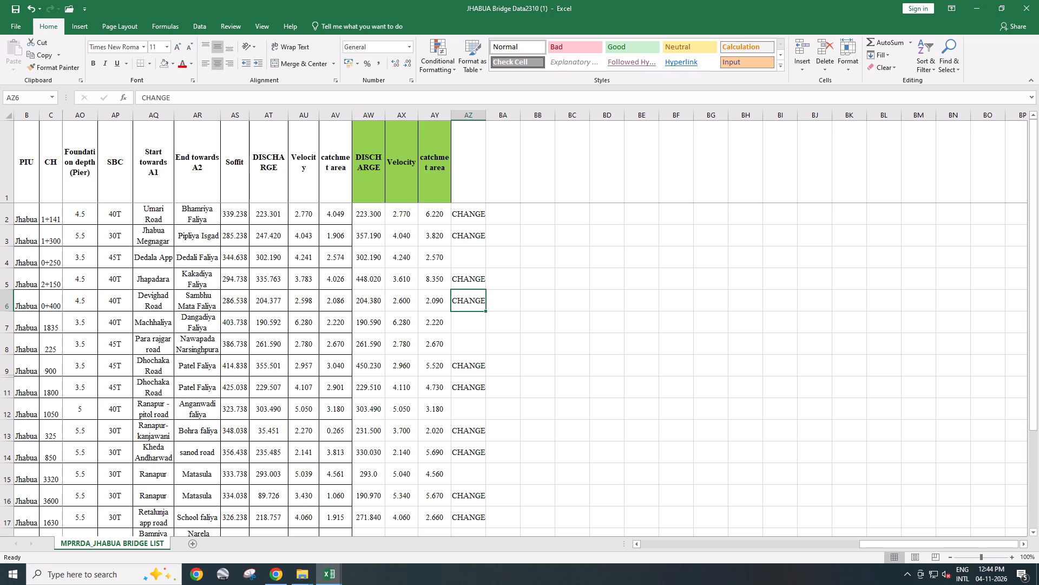
left_click(470, 330)
left_click(471, 349)
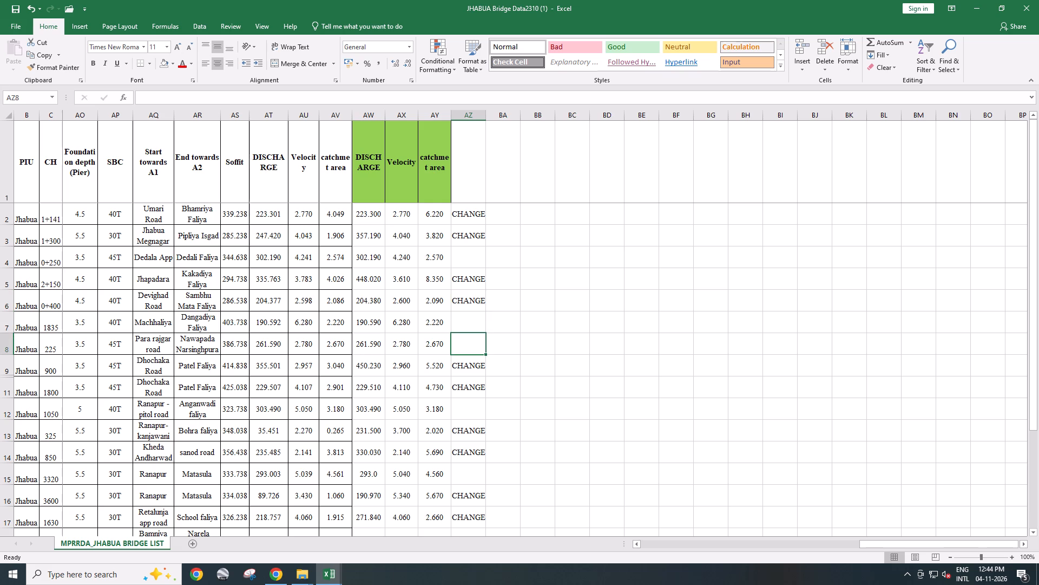
left_click(472, 370)
left_click(473, 388)
scroll(482, 386, "down", 1)
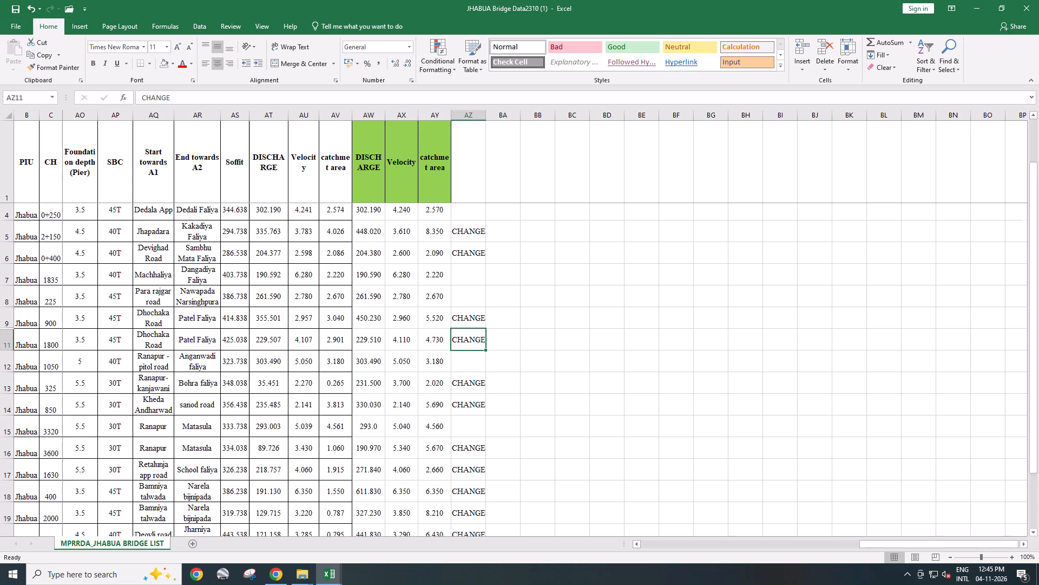
left_click(468, 343)
left_click(472, 372)
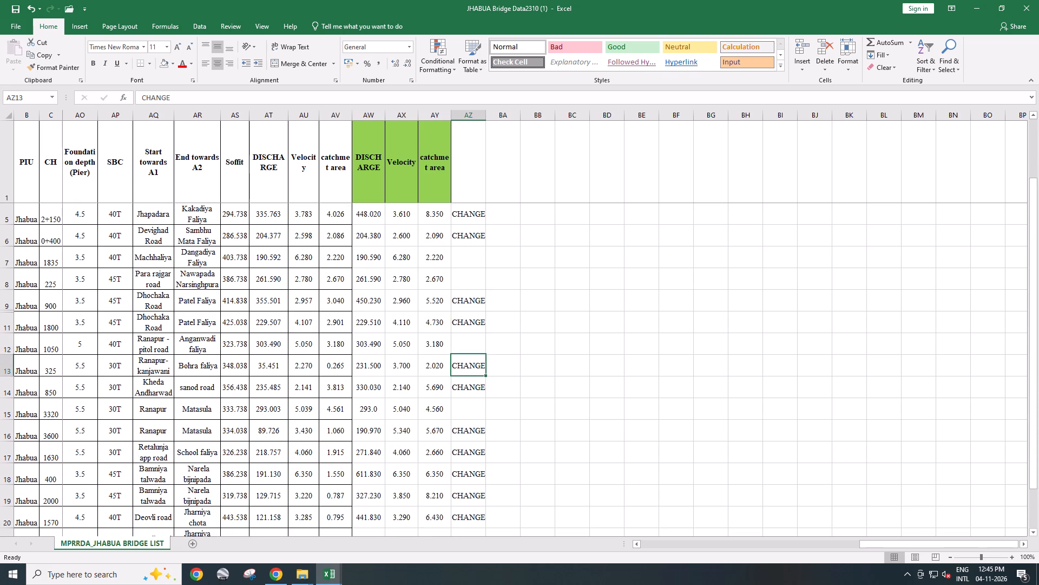
left_click(473, 386)
left_click(469, 412)
scroll(478, 412, "down", 2)
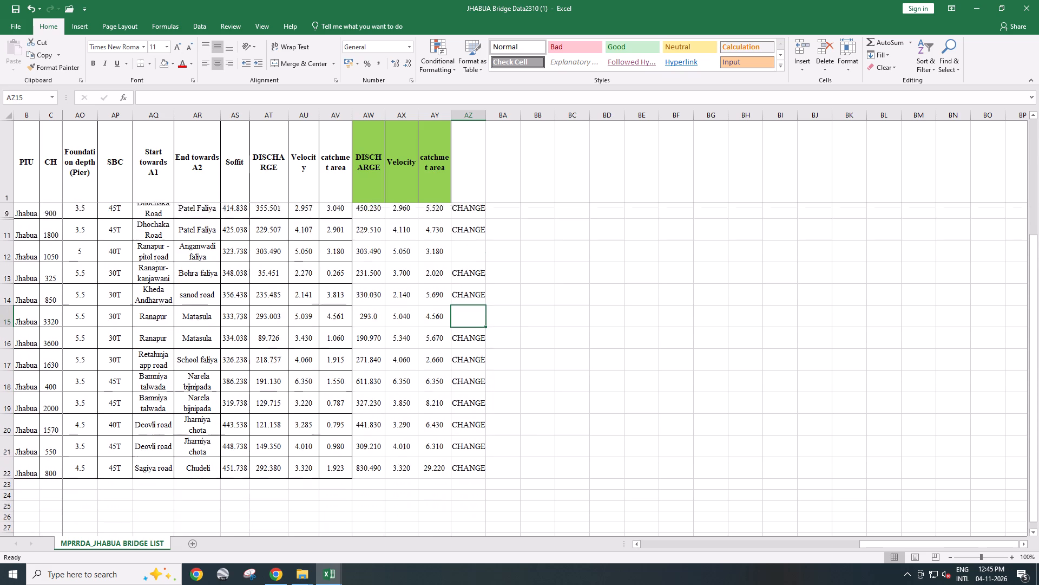
scroll(468, 359, "up", 11)
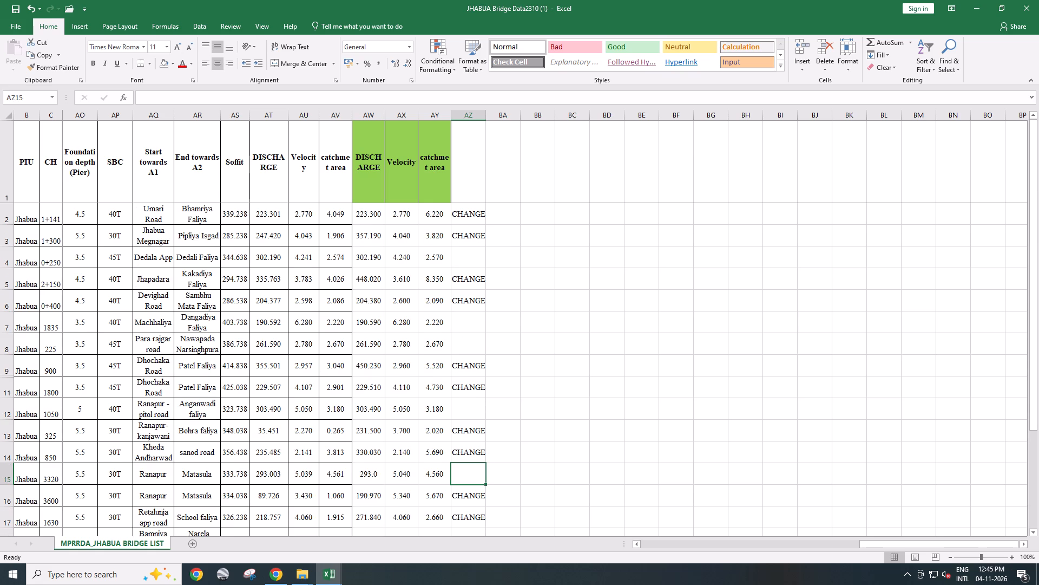
Enter the header REMARK in cell AZ1 above the CHANGE entries.
left_click(464, 184)
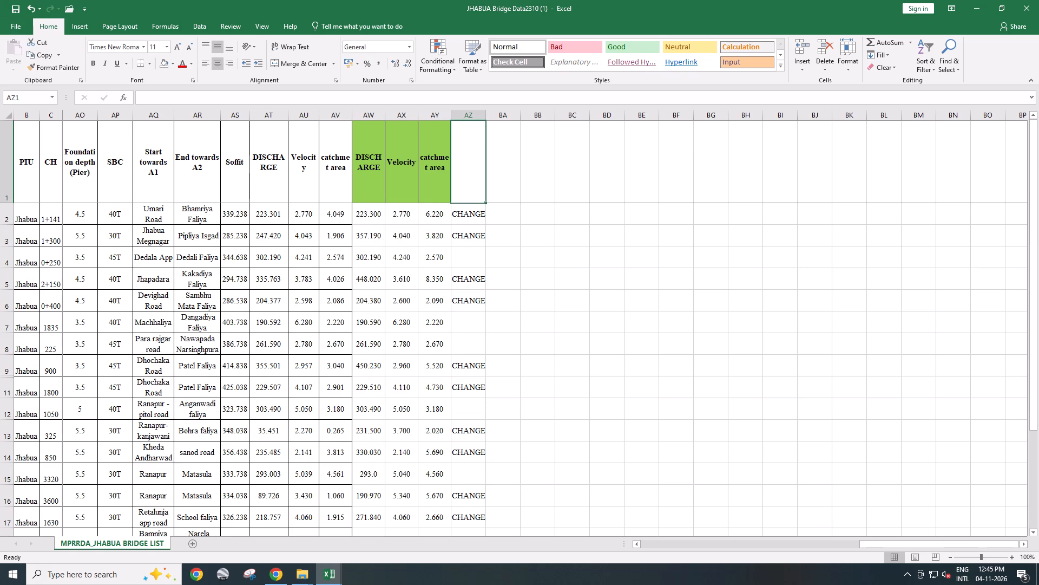
type("RE")
type("MARKS")
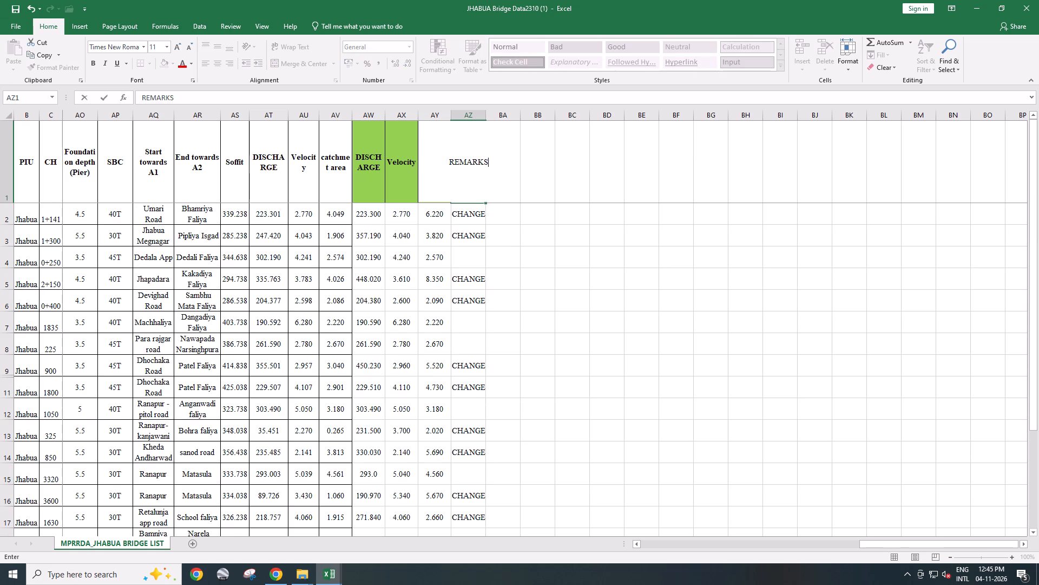
key("BackSpace")
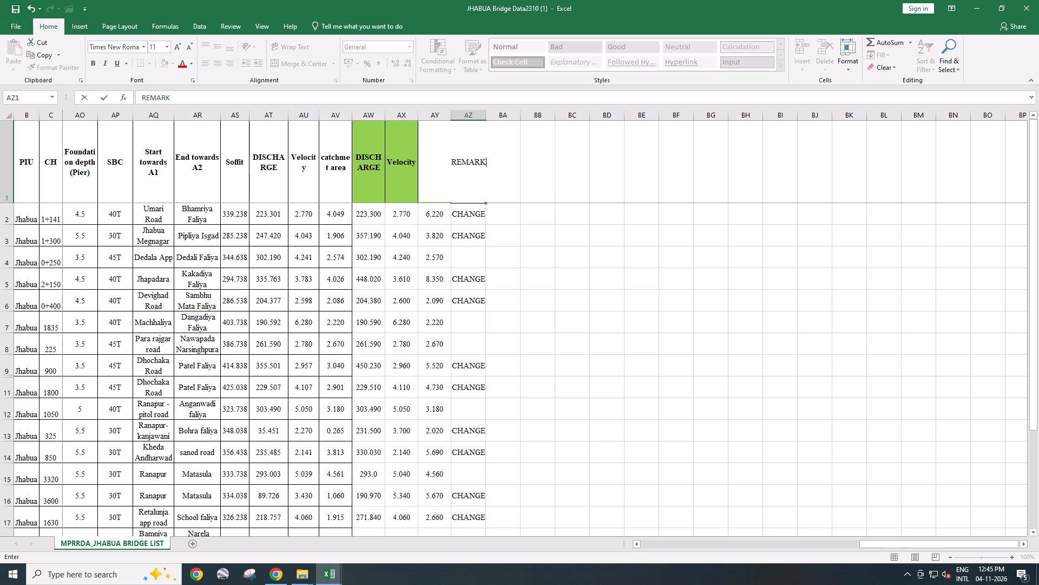
left_click(507, 280)
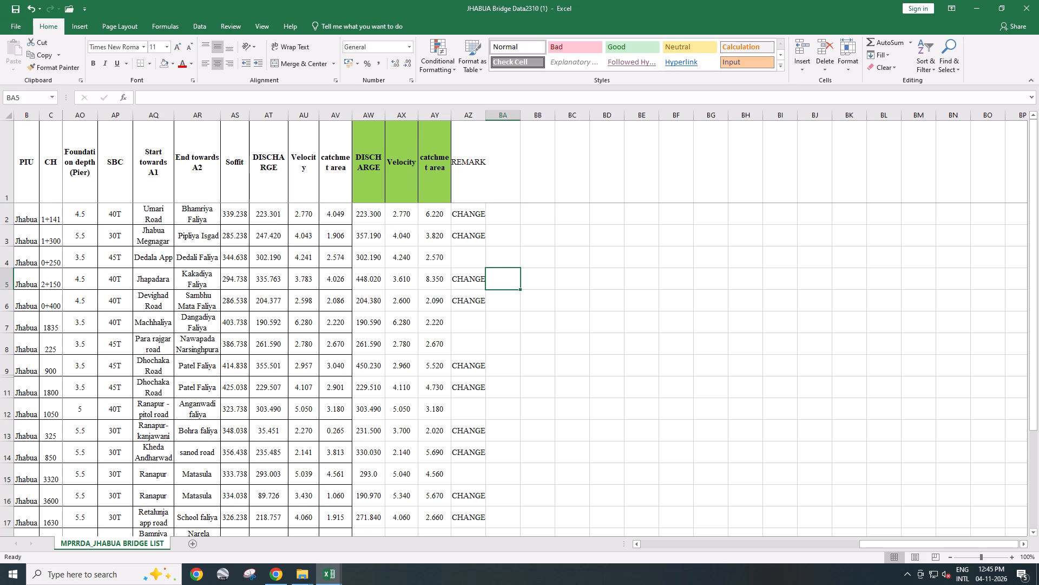
Apply all borders to AV1:AZ22, covering the new hydrology columns and the REMARK column, and save the workbook.
left_click(462, 178)
scroll(308, 361, "up", 3)
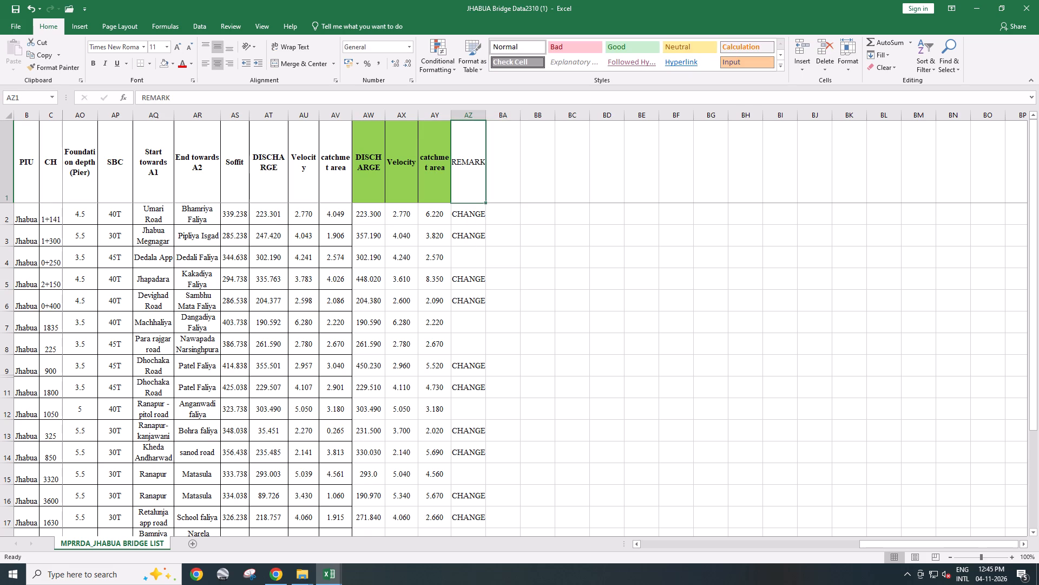
scroll(314, 406, "down", 6)
scroll(318, 409, "up", 6)
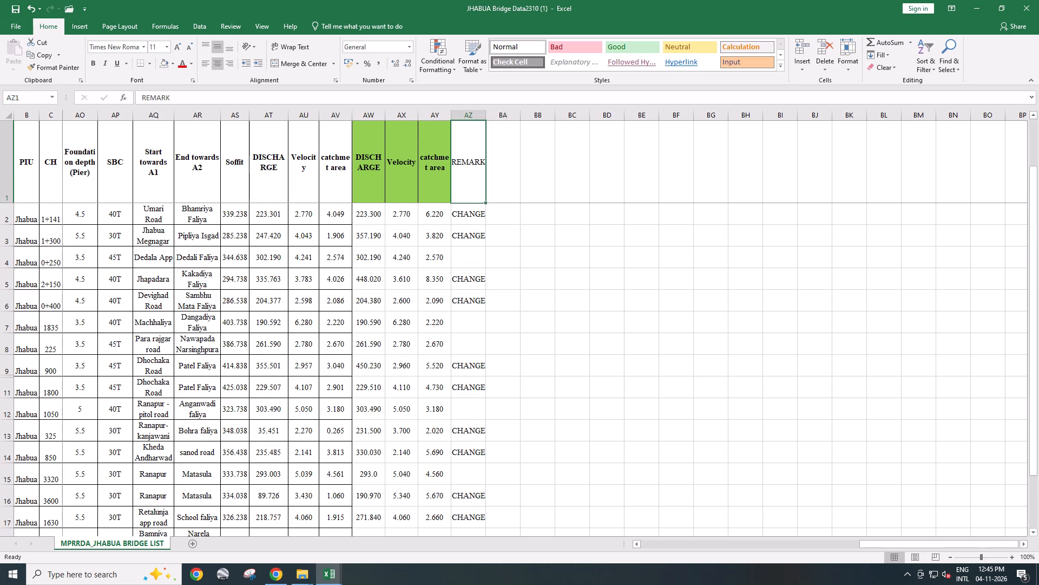
scroll(318, 409, "up", 8)
scroll(371, 217, "up", 2)
left_click_drag(366, 212, 439, 237)
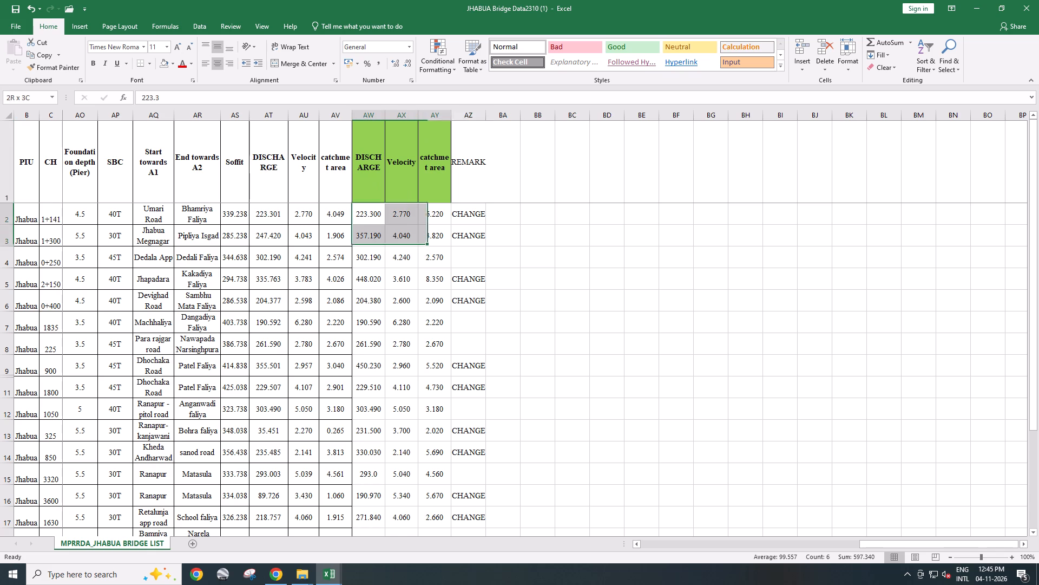
left_click_drag(439, 237, 441, 498)
left_click(474, 249)
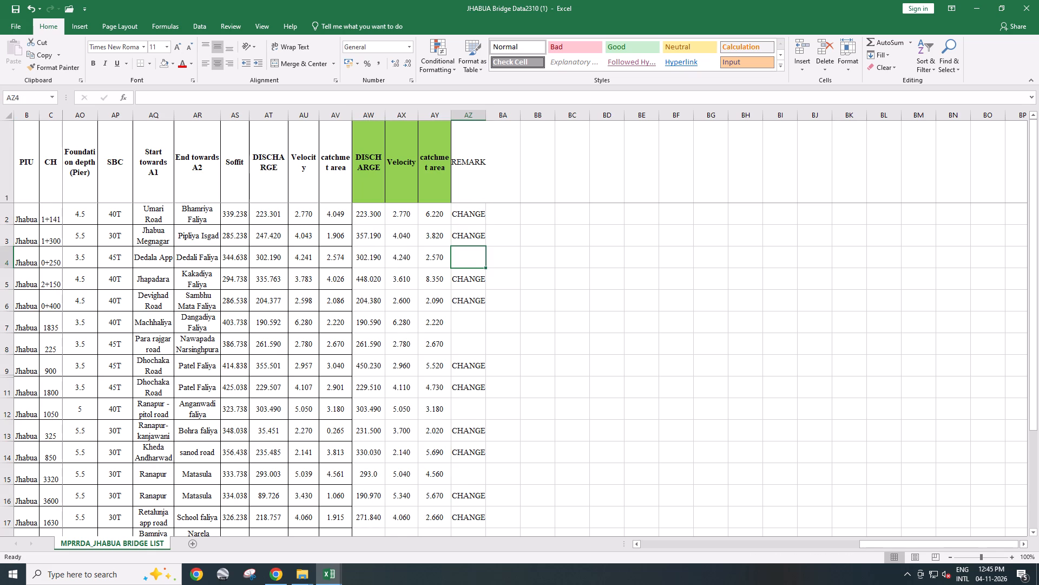
left_click_drag(337, 186, 433, 372)
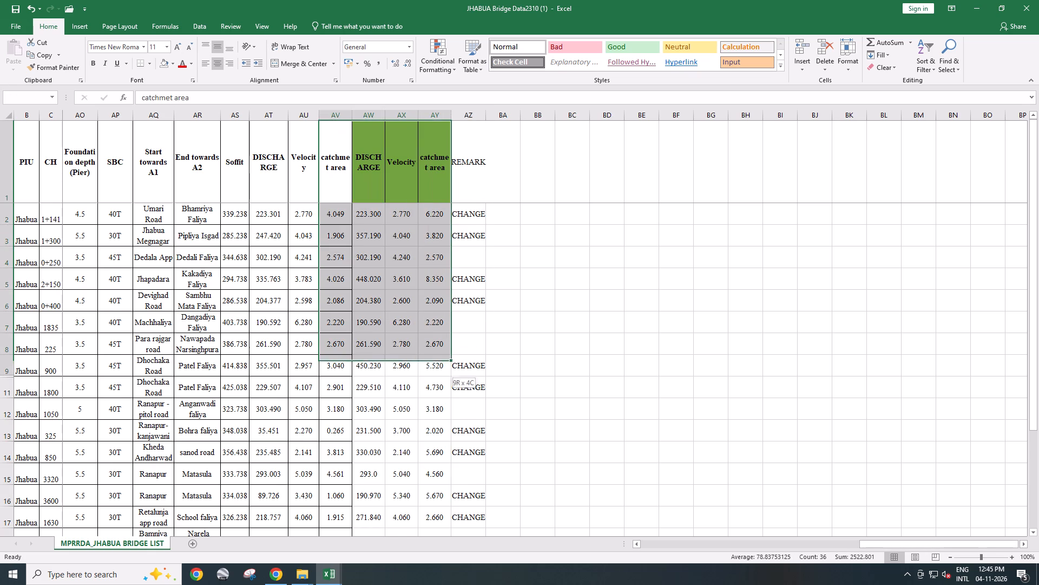
left_click_drag(433, 372, 471, 492)
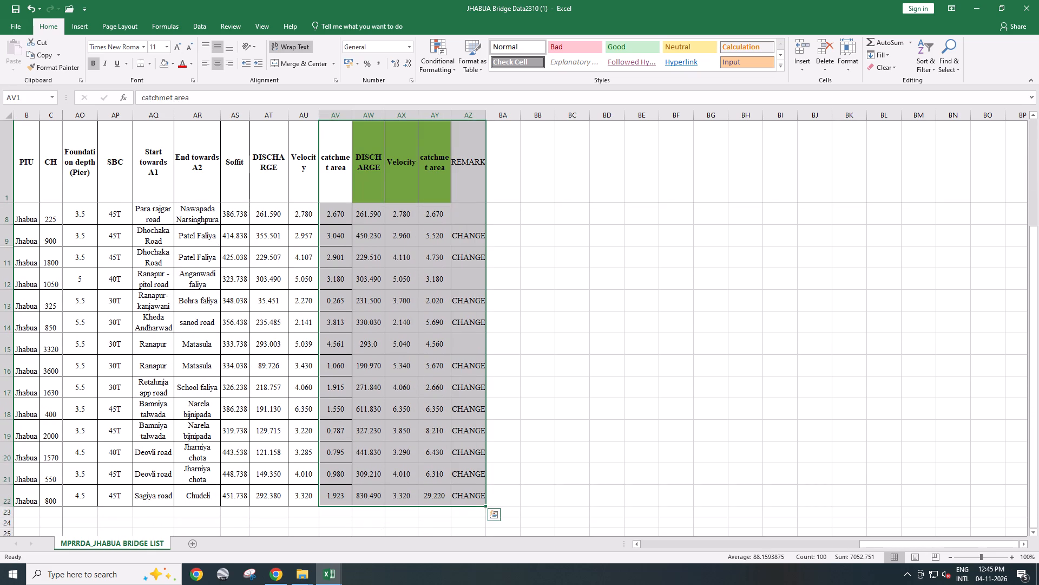
type("HBA")
key("ctrl+s")
left_click(435, 472)
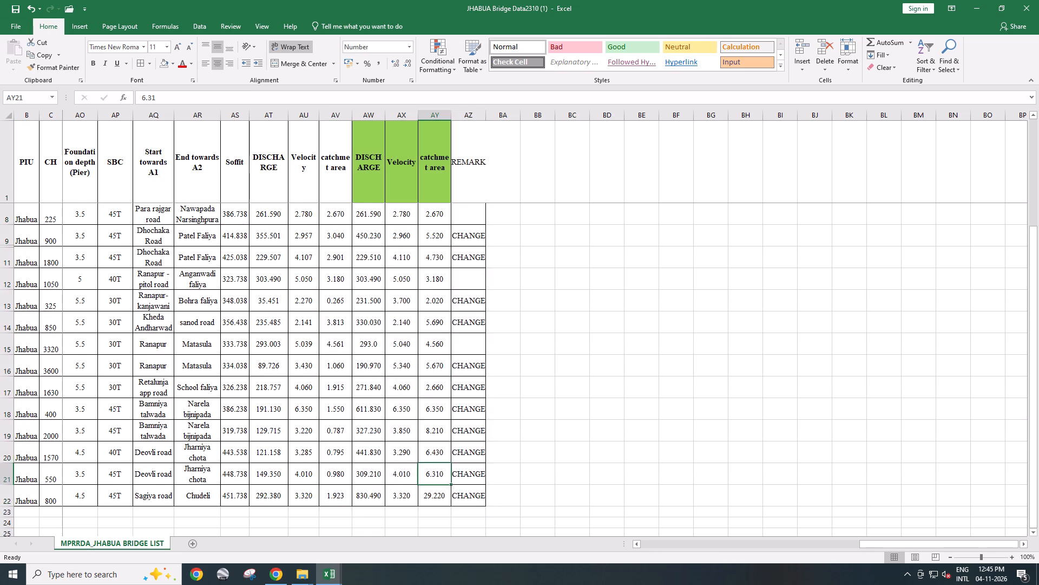
Autofit the width of the REMARK column AZ to its contents and save the workbook.
scroll(361, 370, "up", 5)
scroll(360, 369, "down", 1)
scroll(359, 369, "up", 5)
scroll(357, 367, "down", 1)
scroll(357, 367, "up", 6)
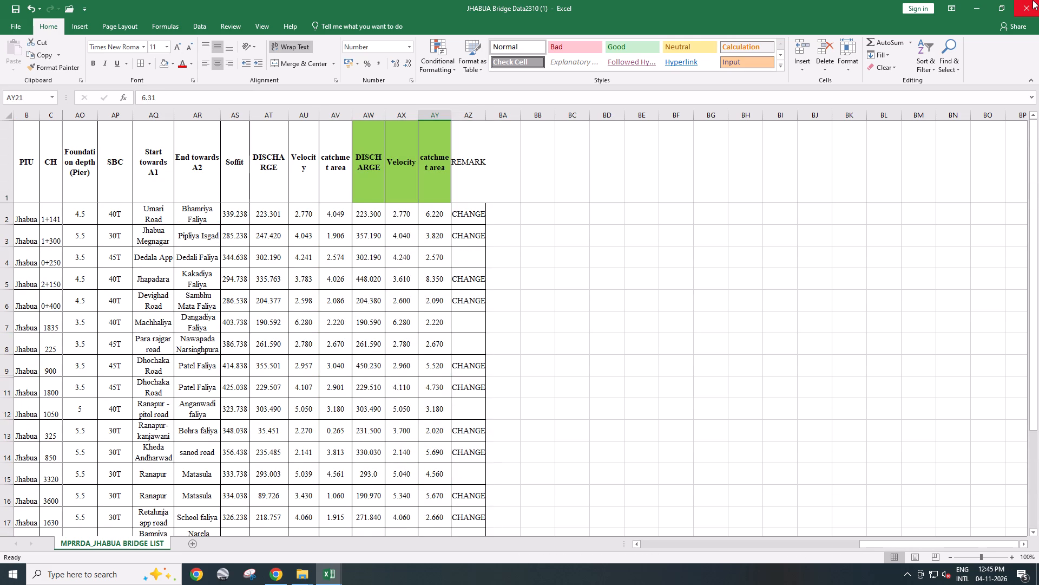
left_click(470, 160)
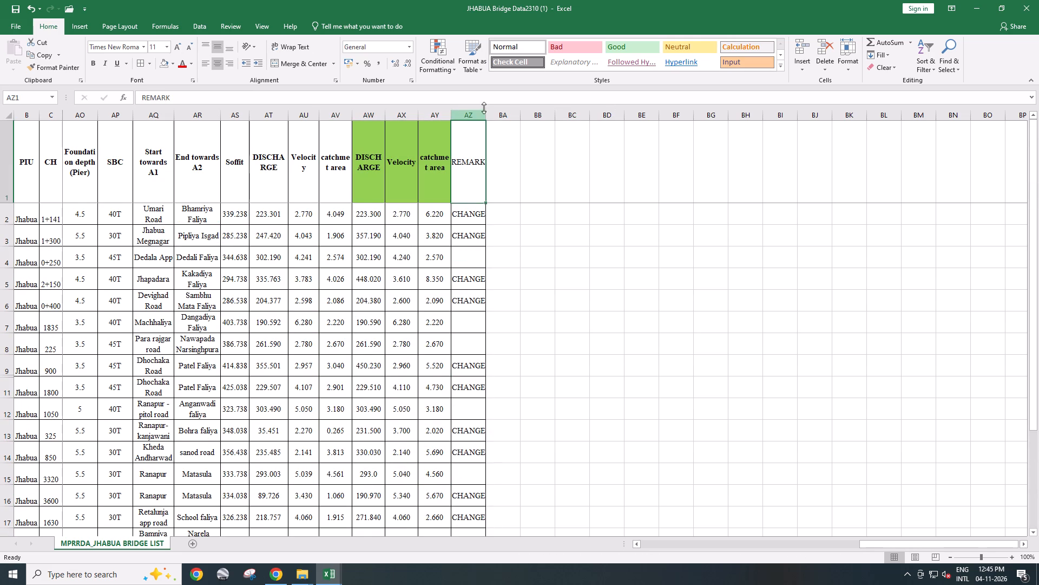
double_click(484, 116)
left_click(534, 289)
key("ctrl+s")
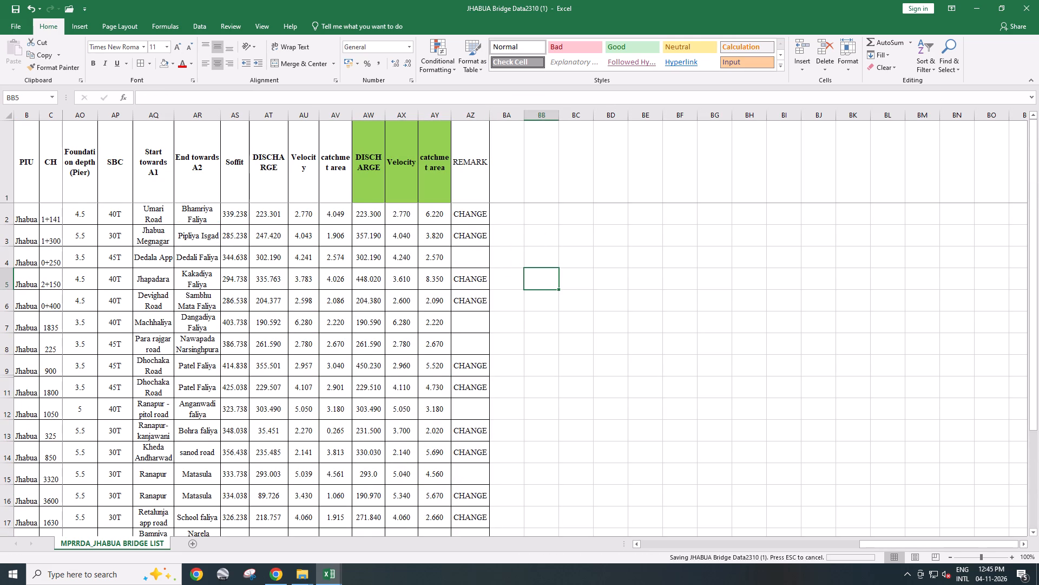
Close the JHABUA Bridge Data2310 (1) workbook and clear away the remaining Excel windows to return to the hydrology PDF folder.
left_click(1033, 0)
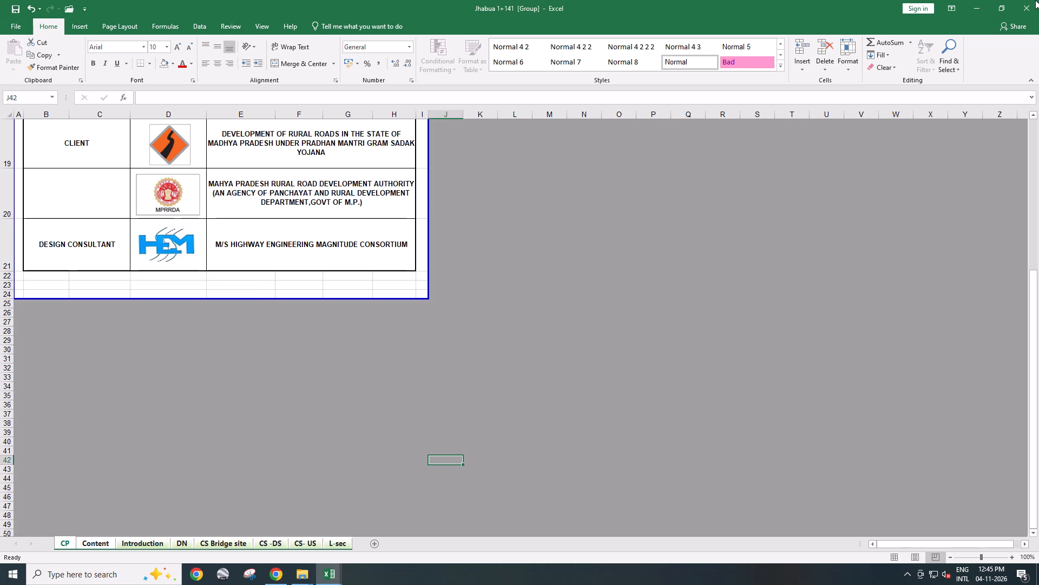
left_click(1035, 0)
left_click(984, 8)
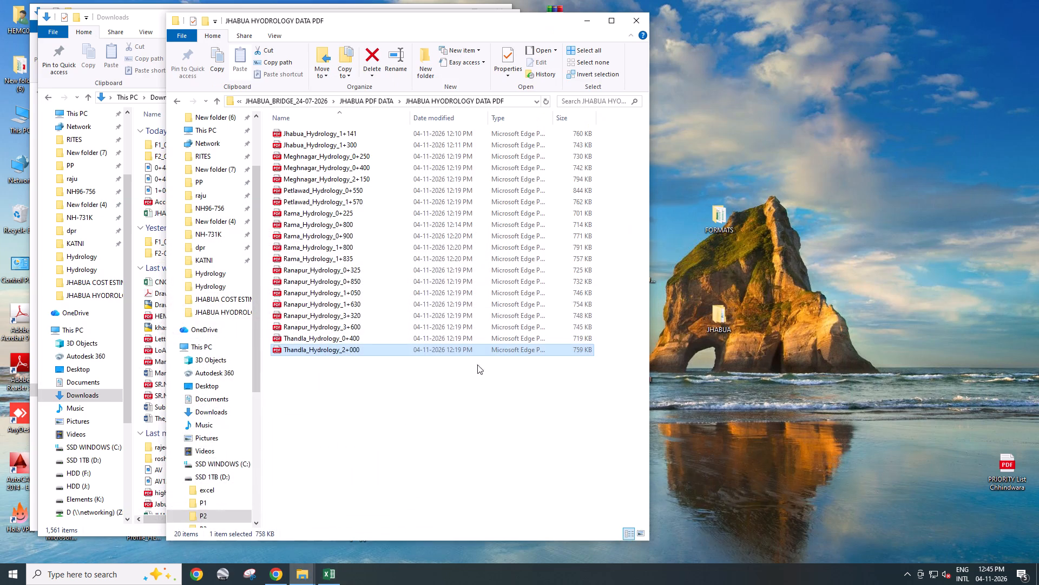